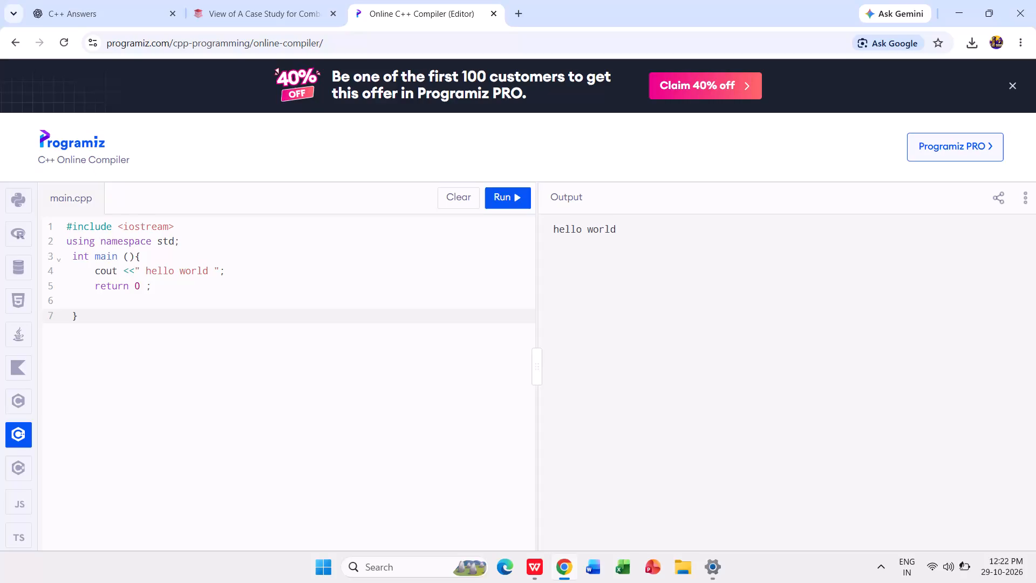
View the existing Life Skills presentation in WPS Office, and return to the browser.
left_click(526, 571)
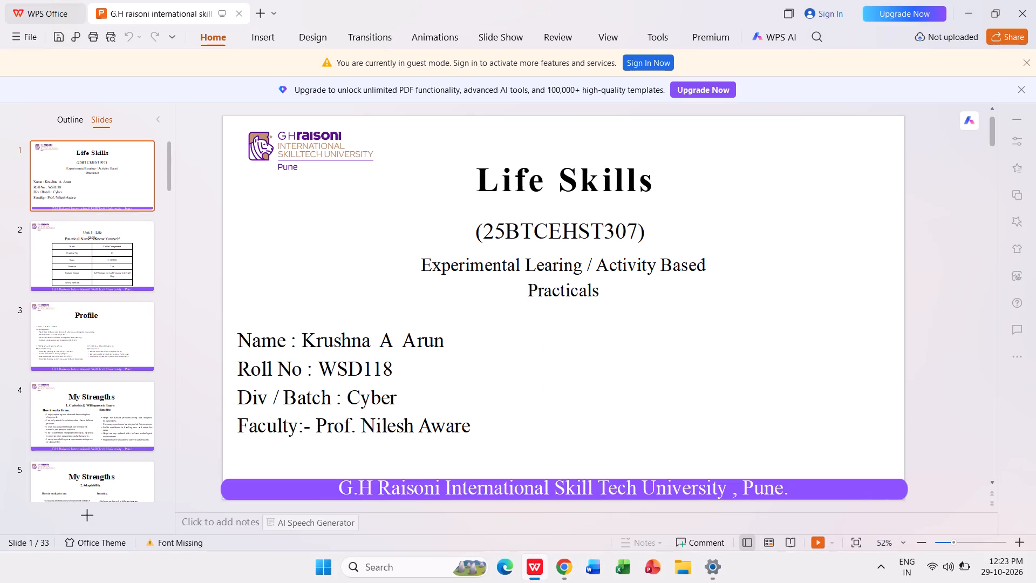
left_click(970, 2)
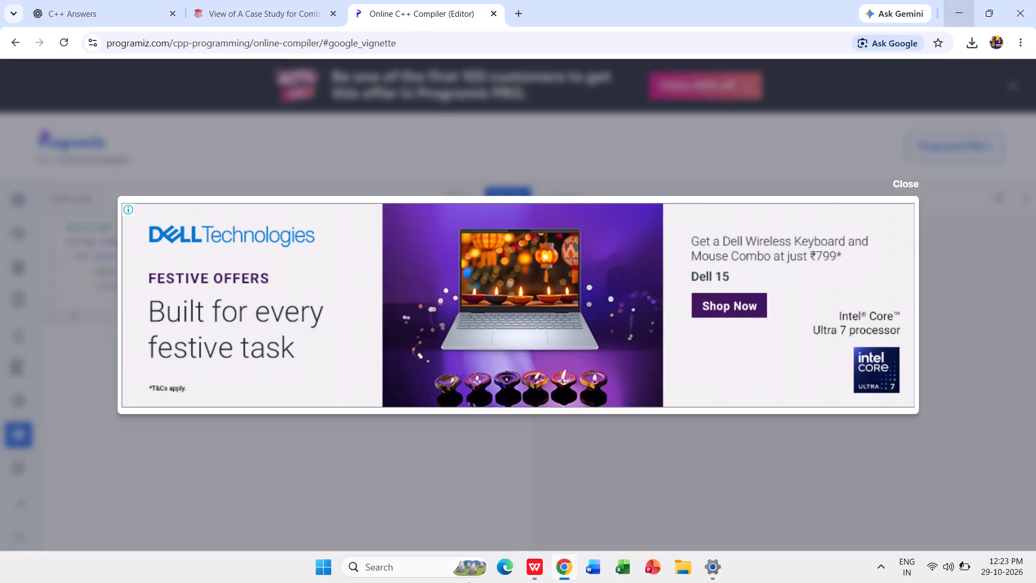
left_click(903, 180)
Open the Life_Skills_Template_Final PDF from the Downloads folder in Word and enable editing.
left_click(677, 581)
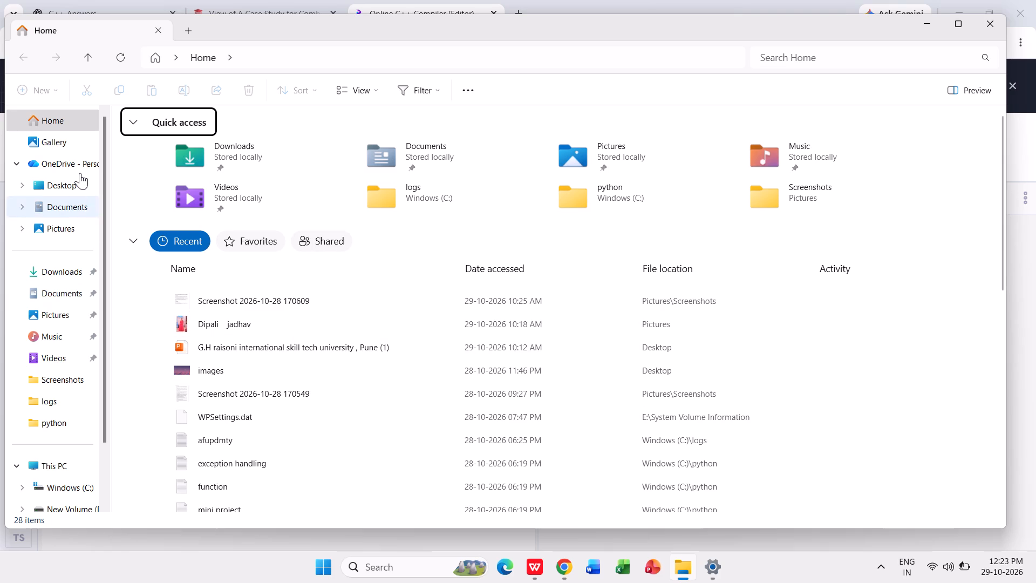
left_click(72, 142)
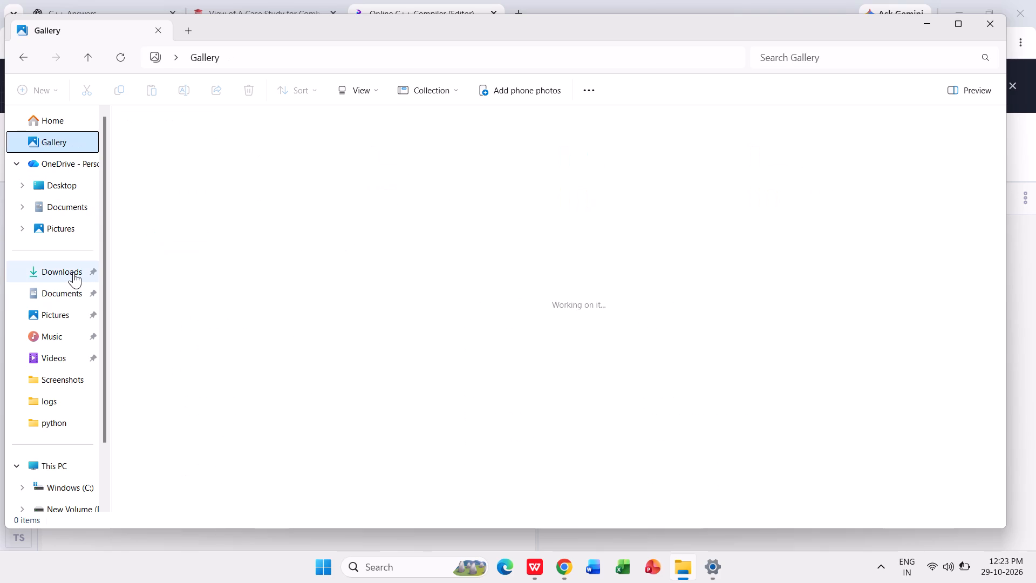
left_click(73, 272)
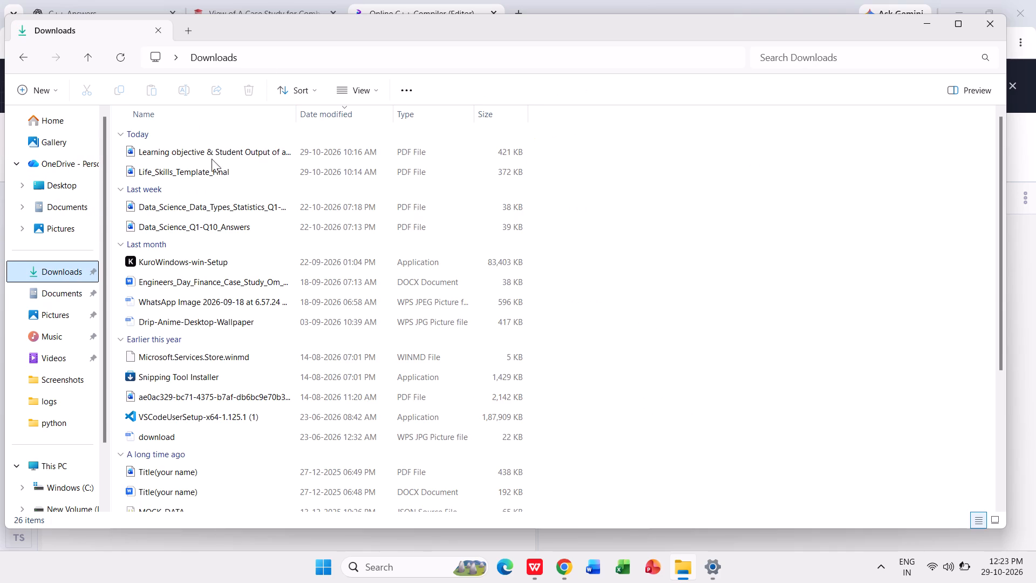
double_click(223, 174)
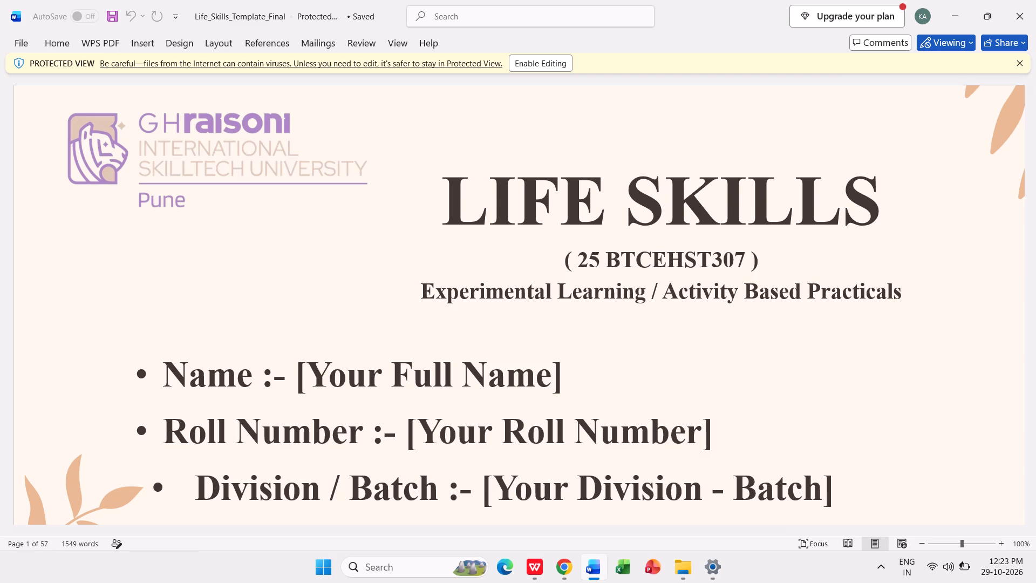
scroll(494, 188, "right", 2)
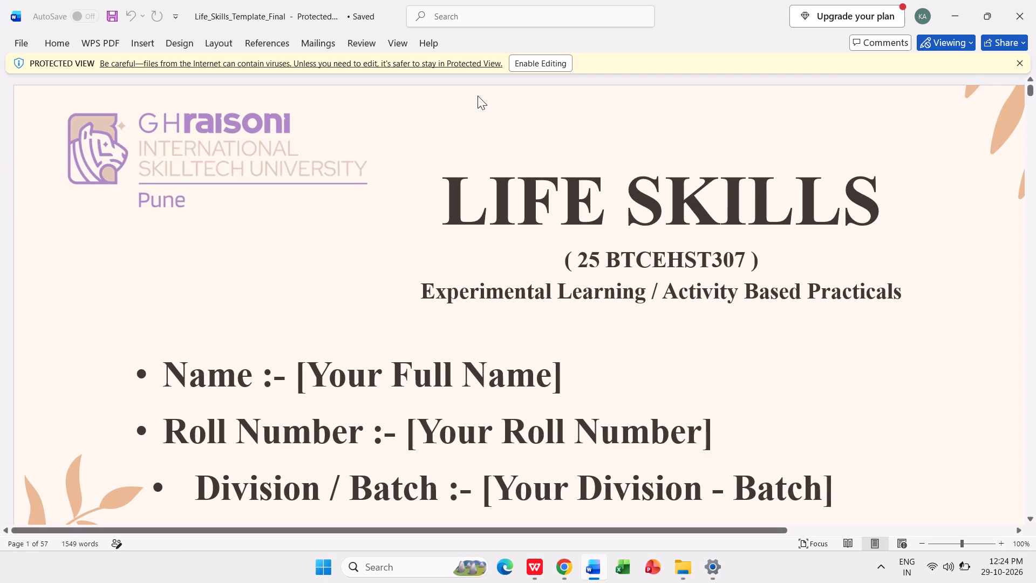
left_click(560, 61)
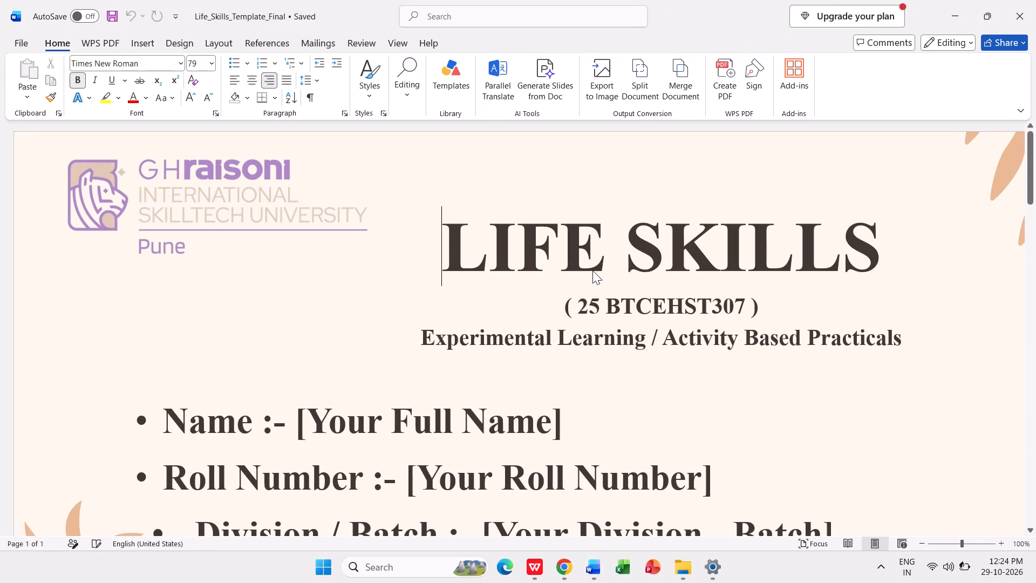
Replace the [Your Full Name] placeholder on the Life Skills cover page with the student's full name.
scroll(706, 276, "left", 1)
scroll(706, 276, "down", 3, "ctrl")
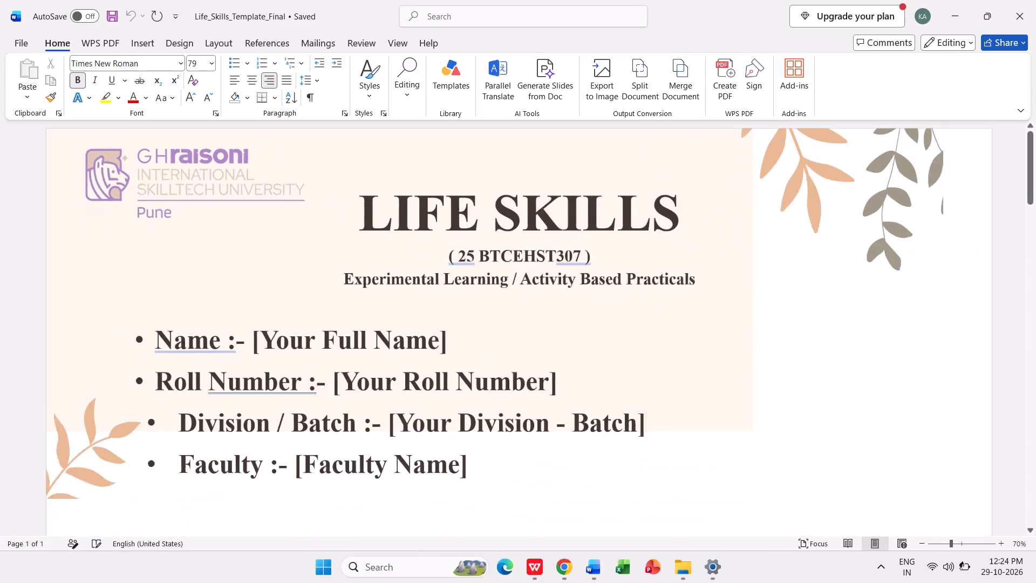
scroll(706, 276, "down", 1, "ctrl")
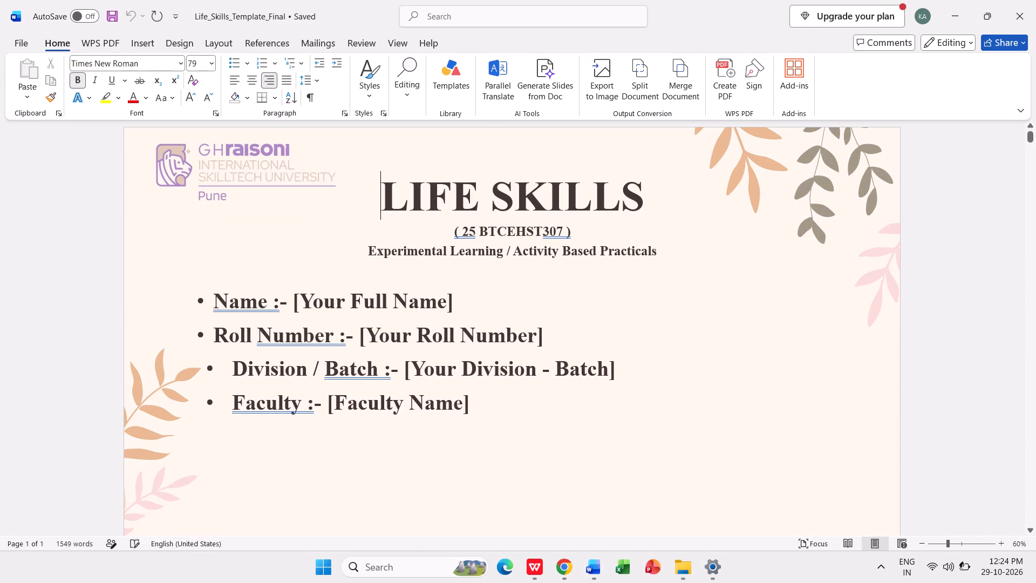
left_click(445, 304)
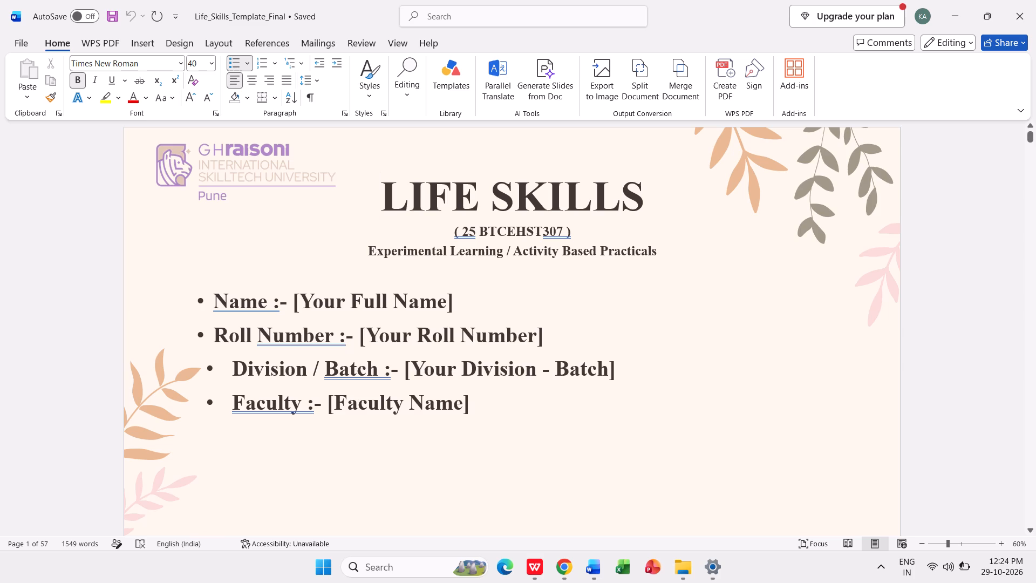
key("Right")
key("BackSpace")
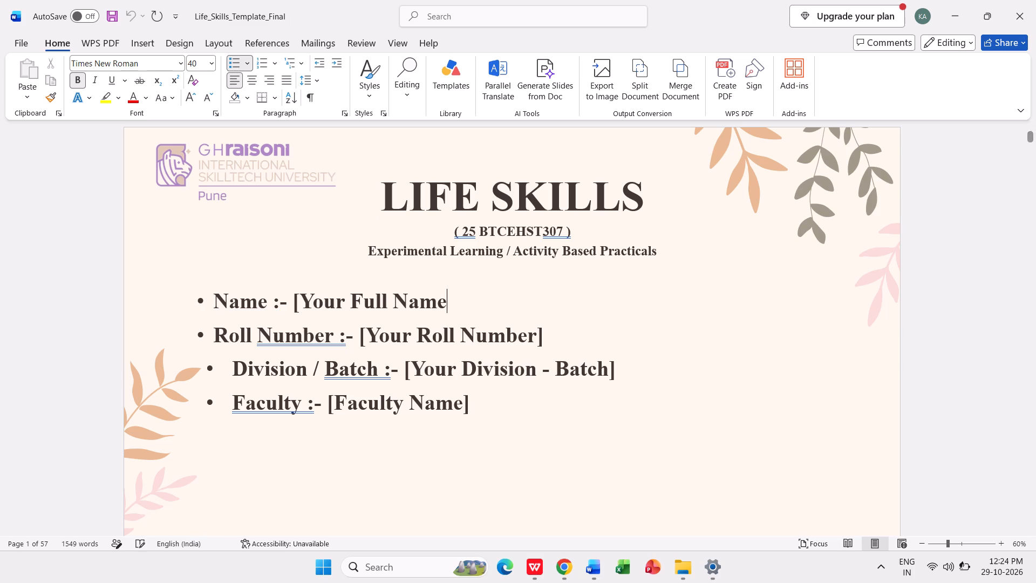
key("BackSpace")
key("BackSpace")
key("BackSpace")
key("BackSpace")
key("BackSpace")
key("BackSpace")
key("BackSpace")
key("BackSpace")
key("BackSpace")
key("BackSpace")
key("BackSpace")
key("BackSpace")
key("BackSpace")
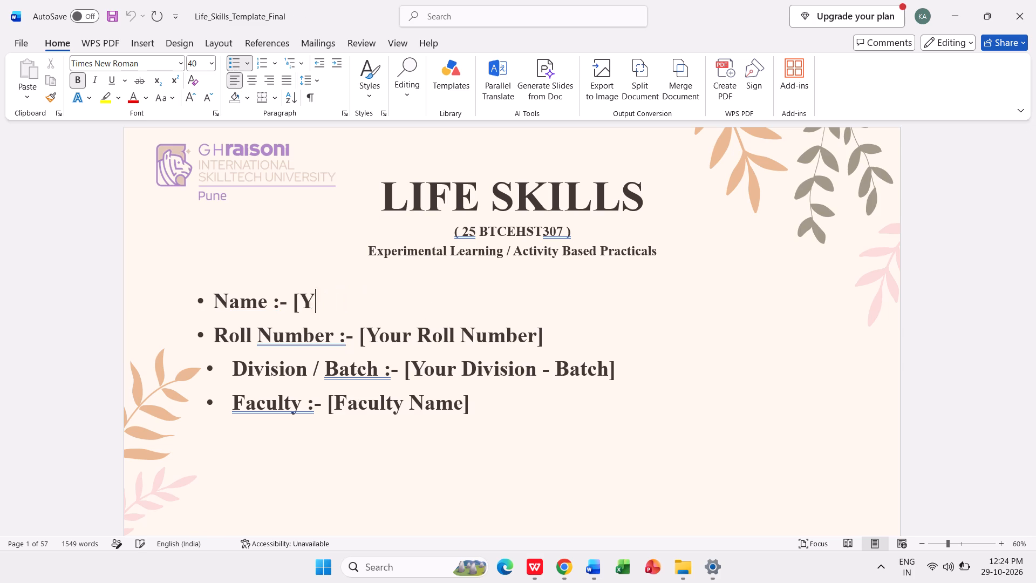
key("BackSpace")
key("BackSpace")
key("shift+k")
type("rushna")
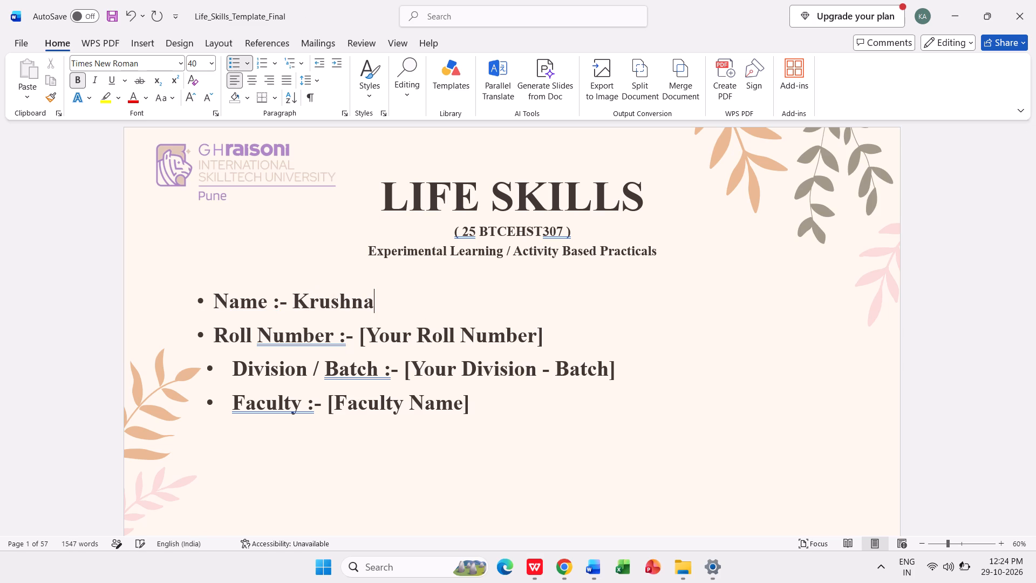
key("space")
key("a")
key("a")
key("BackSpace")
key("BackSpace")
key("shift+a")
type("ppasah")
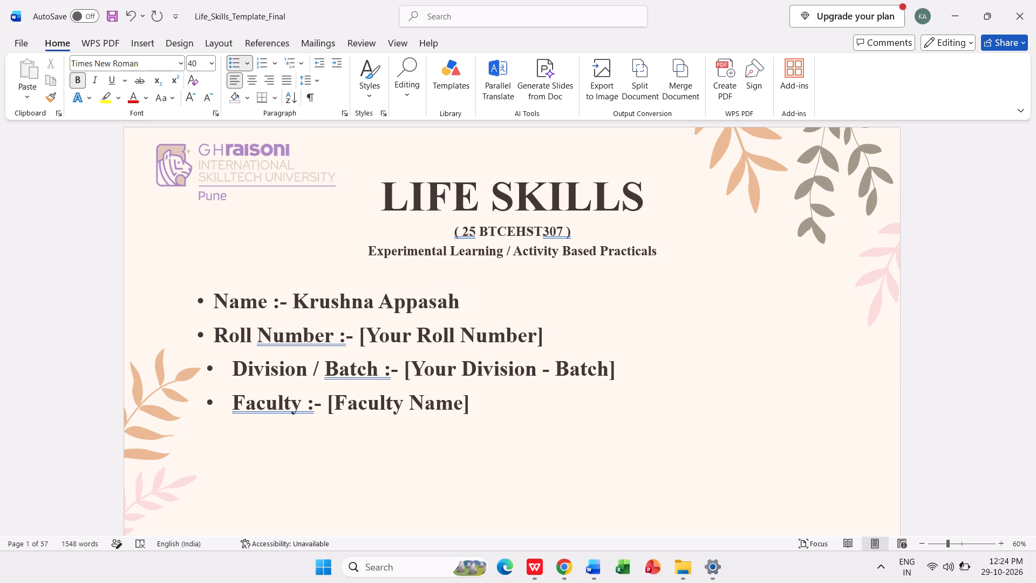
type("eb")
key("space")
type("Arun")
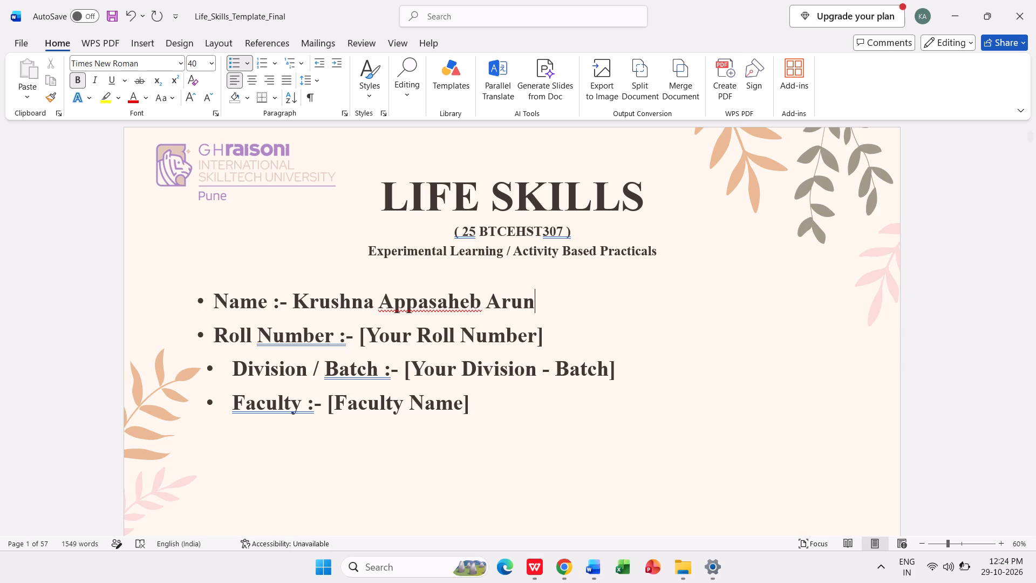
Replace the [Your Roll Number] placeholder on the cover page with the student's roll number.
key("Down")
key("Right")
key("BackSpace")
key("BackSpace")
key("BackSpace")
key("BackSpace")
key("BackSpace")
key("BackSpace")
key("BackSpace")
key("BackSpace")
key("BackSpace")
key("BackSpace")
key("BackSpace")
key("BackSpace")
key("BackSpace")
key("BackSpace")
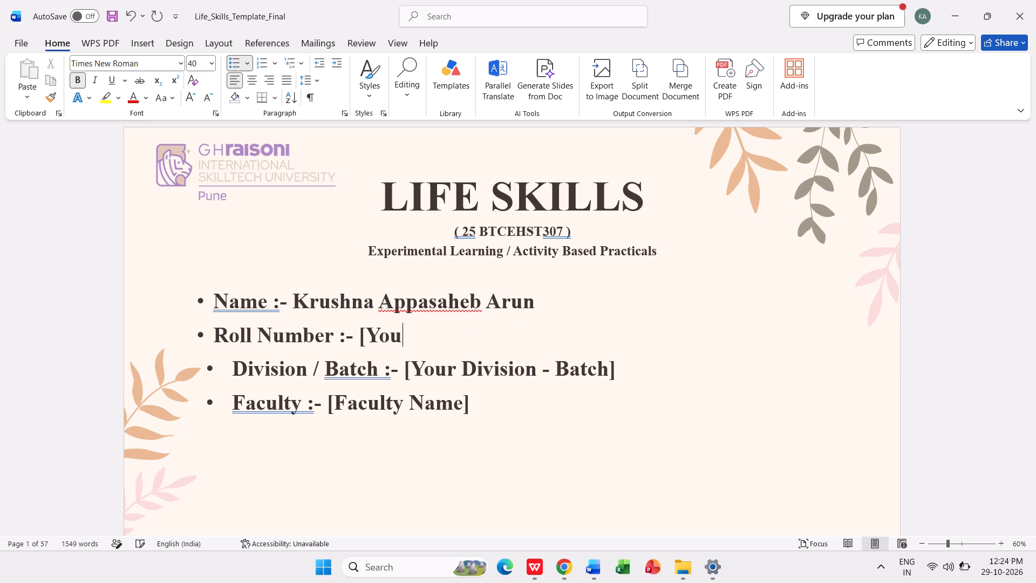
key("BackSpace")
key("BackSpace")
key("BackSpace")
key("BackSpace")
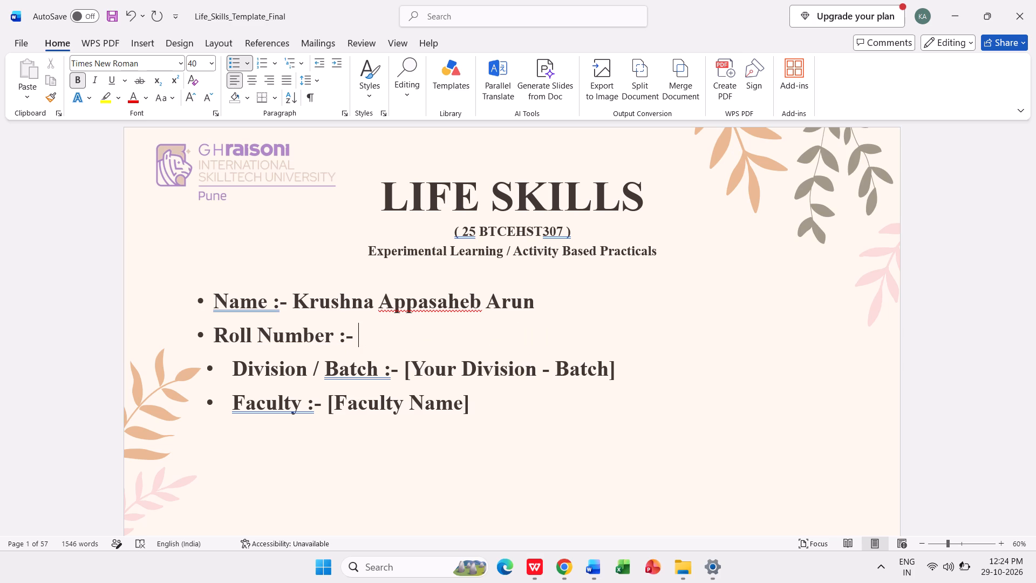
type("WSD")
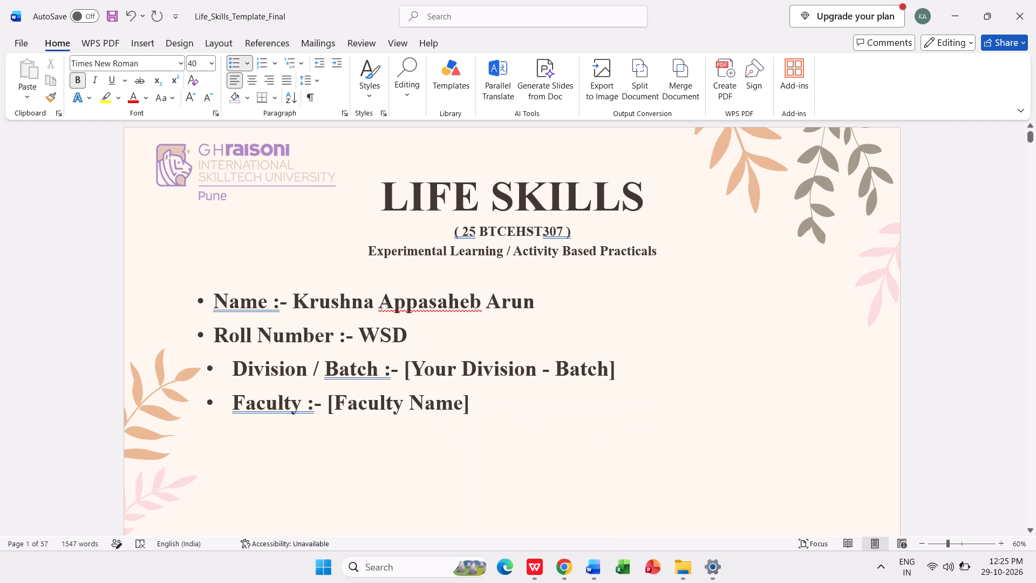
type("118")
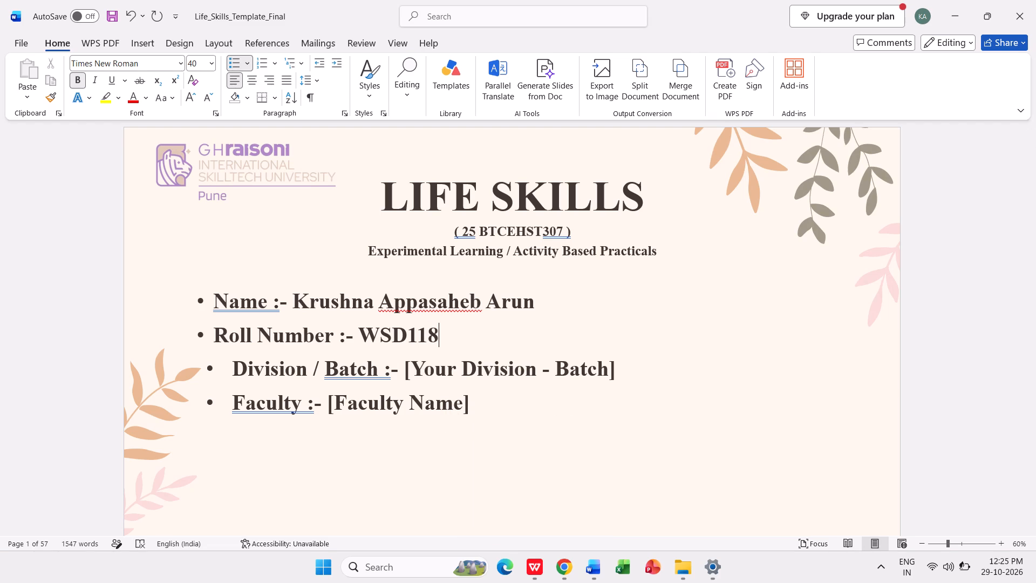
Replace the placeholder text inside the Division / Batch brackets on the cover page with "Cyber security".
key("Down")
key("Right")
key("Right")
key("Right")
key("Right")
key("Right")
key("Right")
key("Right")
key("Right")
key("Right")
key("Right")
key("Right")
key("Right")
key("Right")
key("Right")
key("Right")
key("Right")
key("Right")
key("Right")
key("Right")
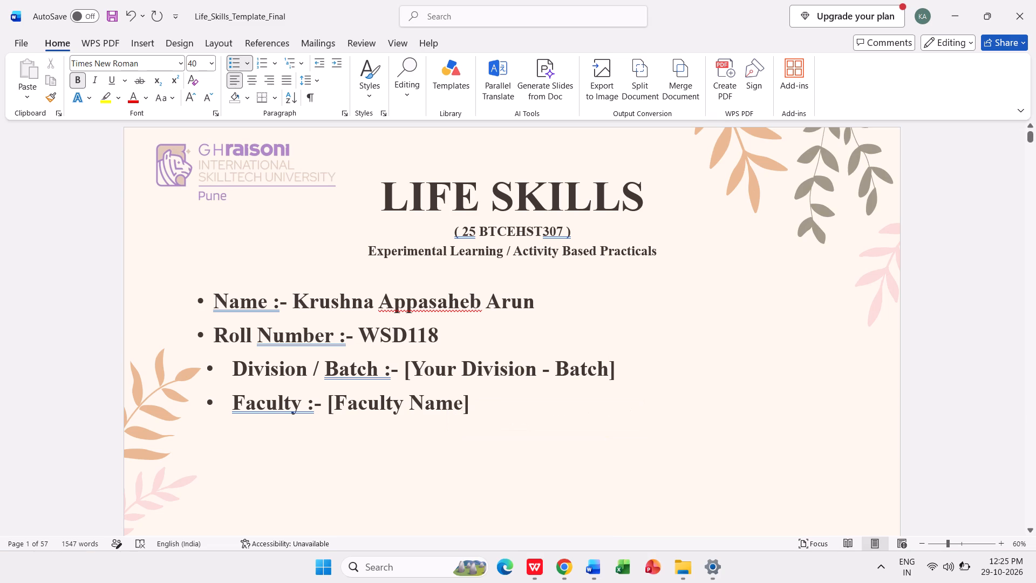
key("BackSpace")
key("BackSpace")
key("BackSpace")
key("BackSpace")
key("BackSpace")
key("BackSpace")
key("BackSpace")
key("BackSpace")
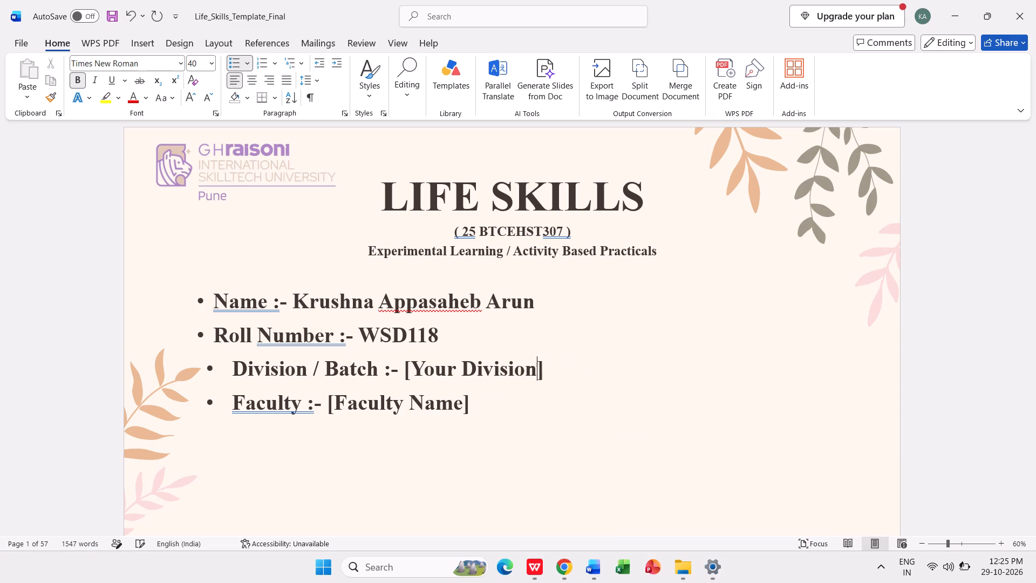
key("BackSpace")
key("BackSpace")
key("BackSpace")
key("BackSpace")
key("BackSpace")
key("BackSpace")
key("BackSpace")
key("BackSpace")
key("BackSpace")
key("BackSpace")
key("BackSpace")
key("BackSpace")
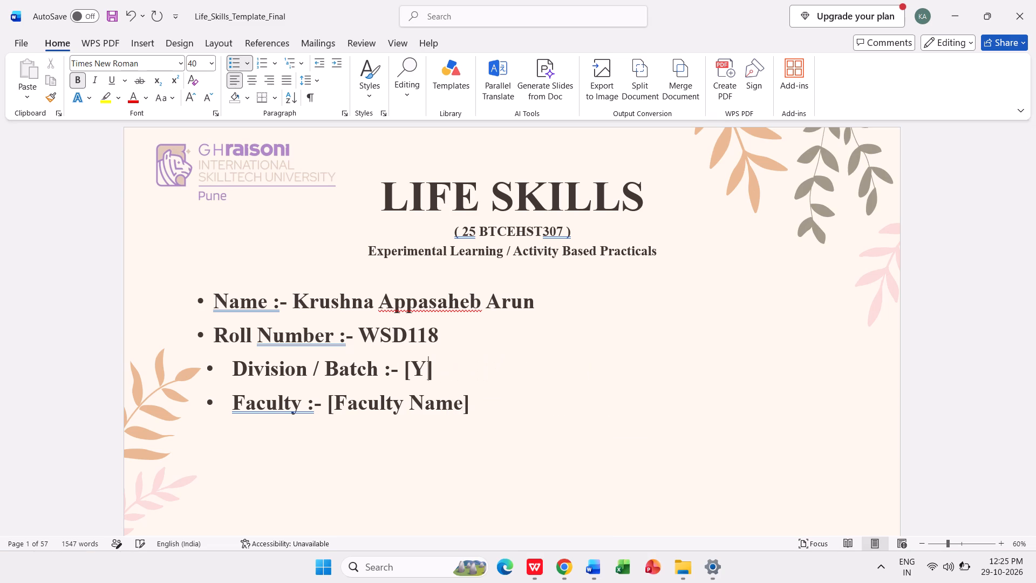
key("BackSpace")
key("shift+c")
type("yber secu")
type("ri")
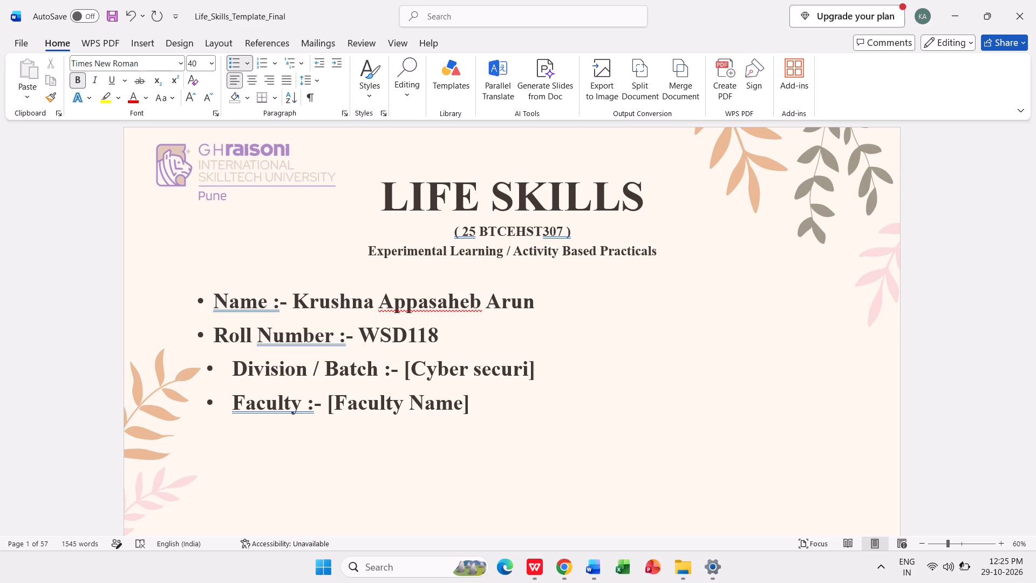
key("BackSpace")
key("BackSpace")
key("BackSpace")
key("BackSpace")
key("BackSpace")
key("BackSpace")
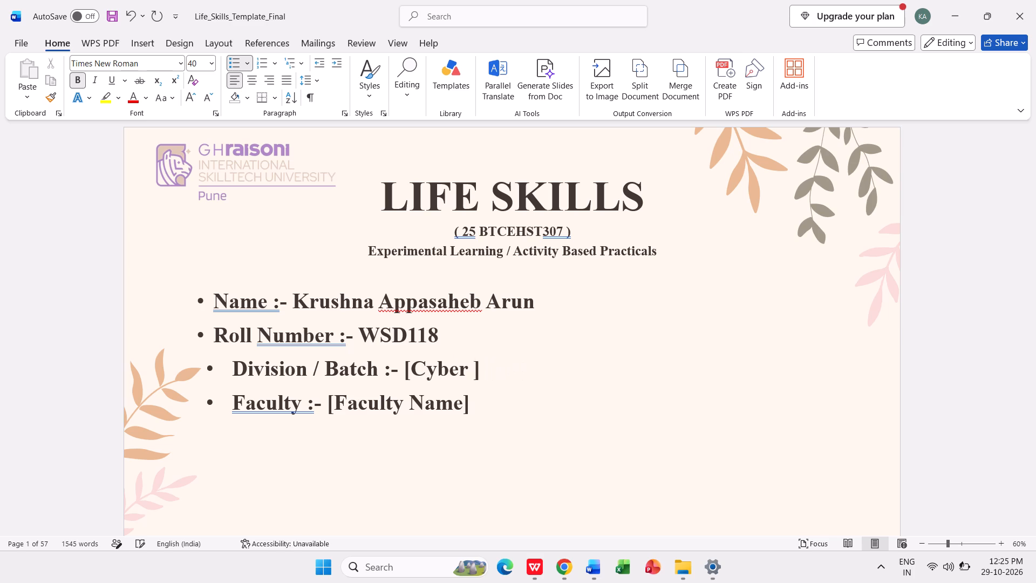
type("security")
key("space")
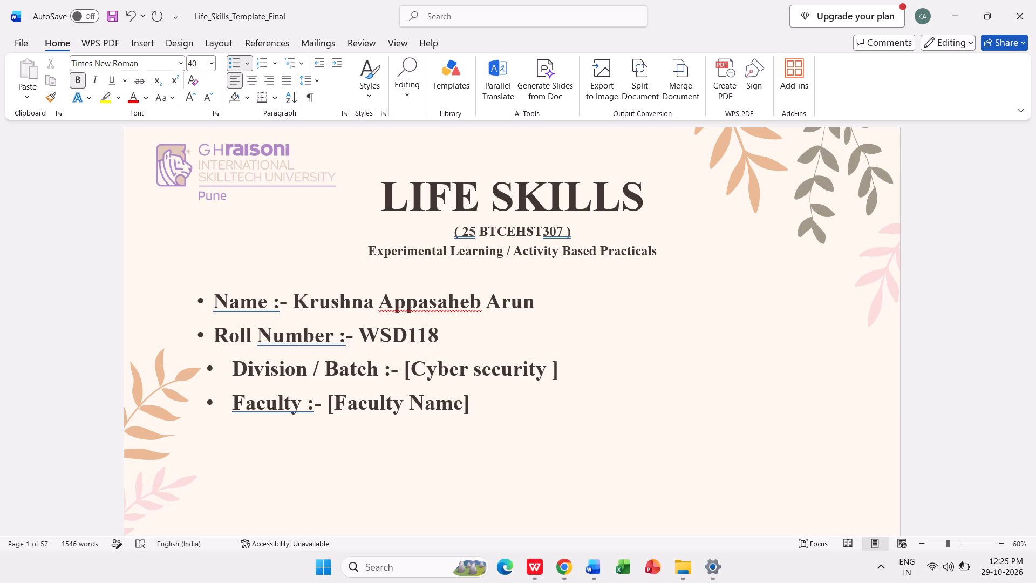
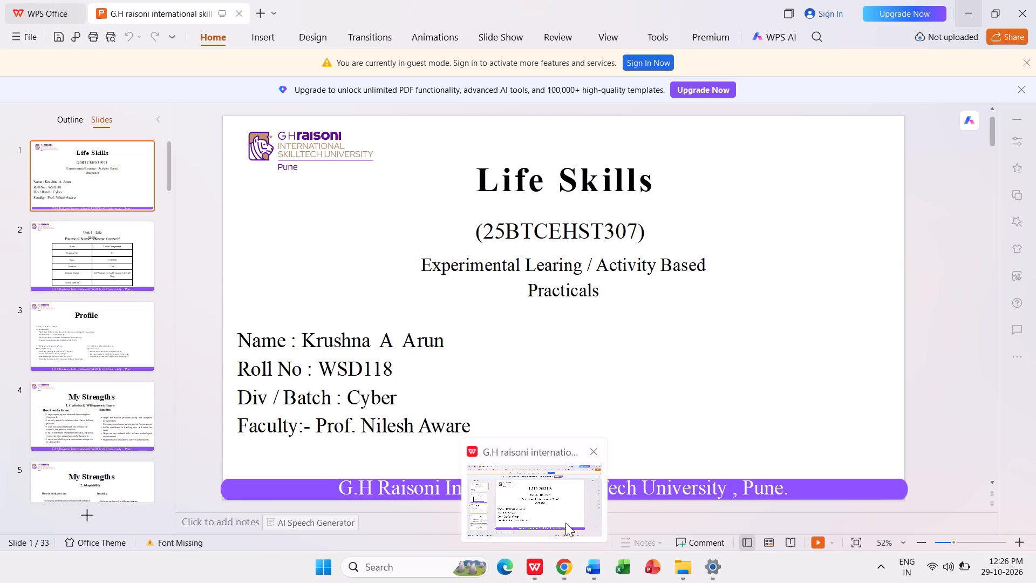
Replace the [Faculty Name] placeholder on the Life Skills cover page with "Prof." followed by the faculty member's name.
left_click(468, 413)
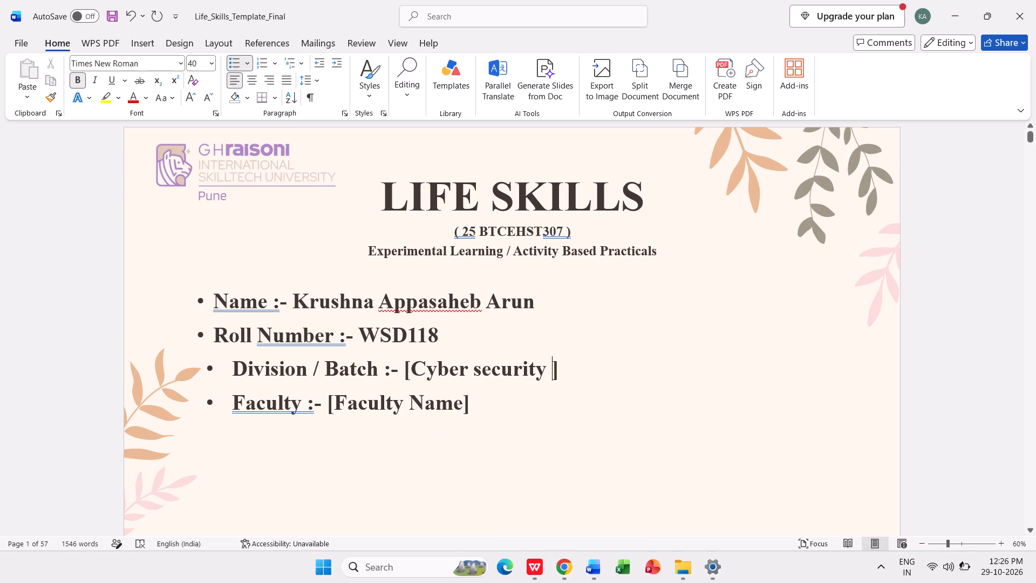
key("Right")
key("Right")
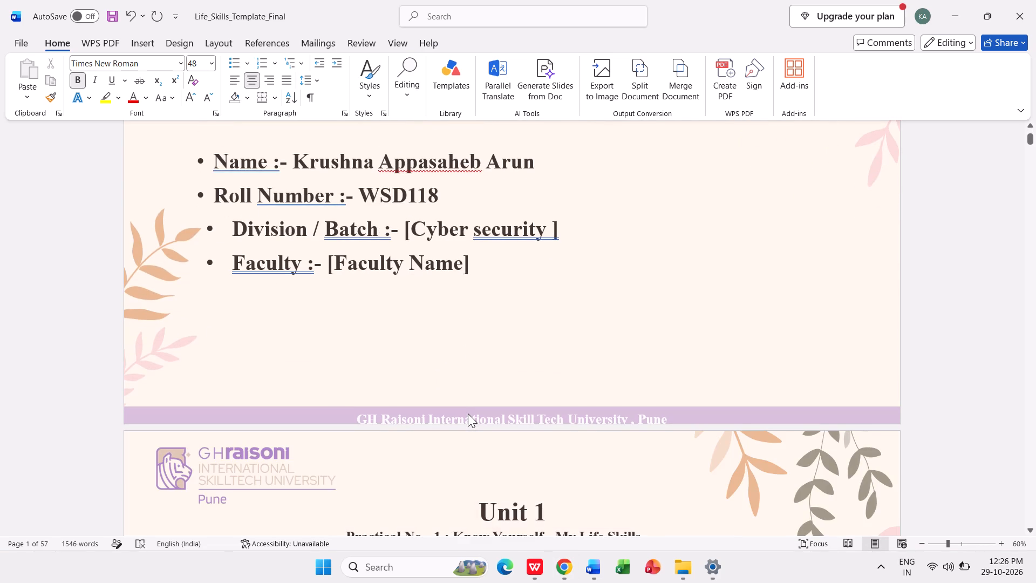
key("Up")
key("Up")
key("Down")
key("Left")
key("Right")
key("BackSpace")
key("BackSpace")
key("BackSpace")
key("BackSpace")
key("BackSpace")
key("BackSpace")
key("BackSpace")
key("BackSpace")
key("BackSpace")
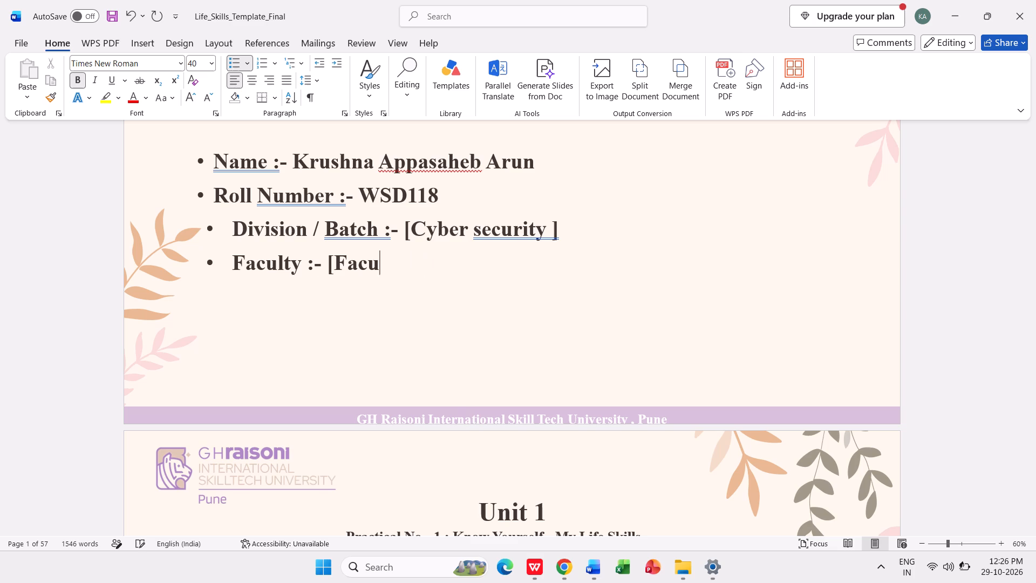
key("BackSpace")
key("BackSpace")
key("BackSpace")
key("BackSpace")
key("BackSpace")
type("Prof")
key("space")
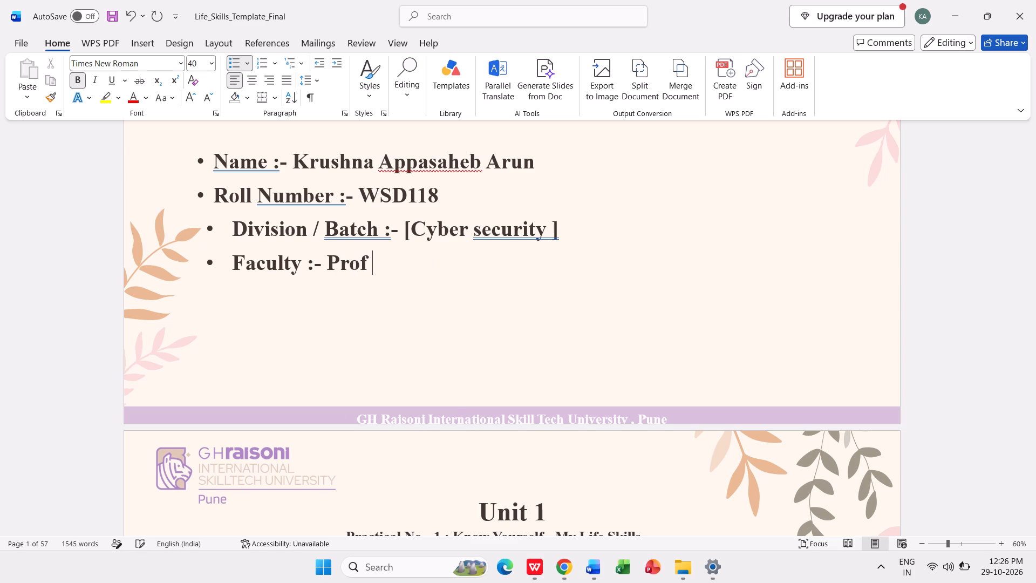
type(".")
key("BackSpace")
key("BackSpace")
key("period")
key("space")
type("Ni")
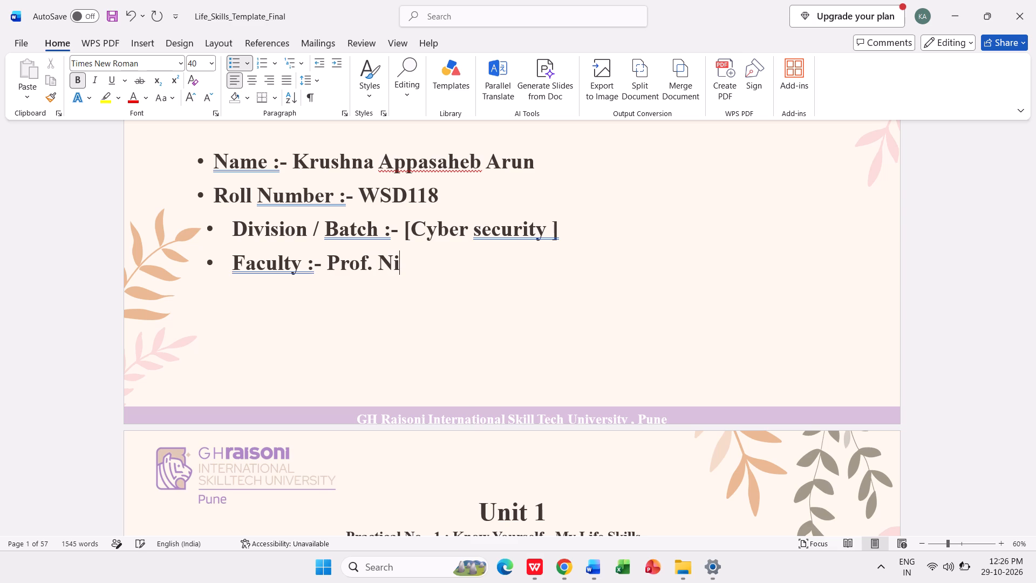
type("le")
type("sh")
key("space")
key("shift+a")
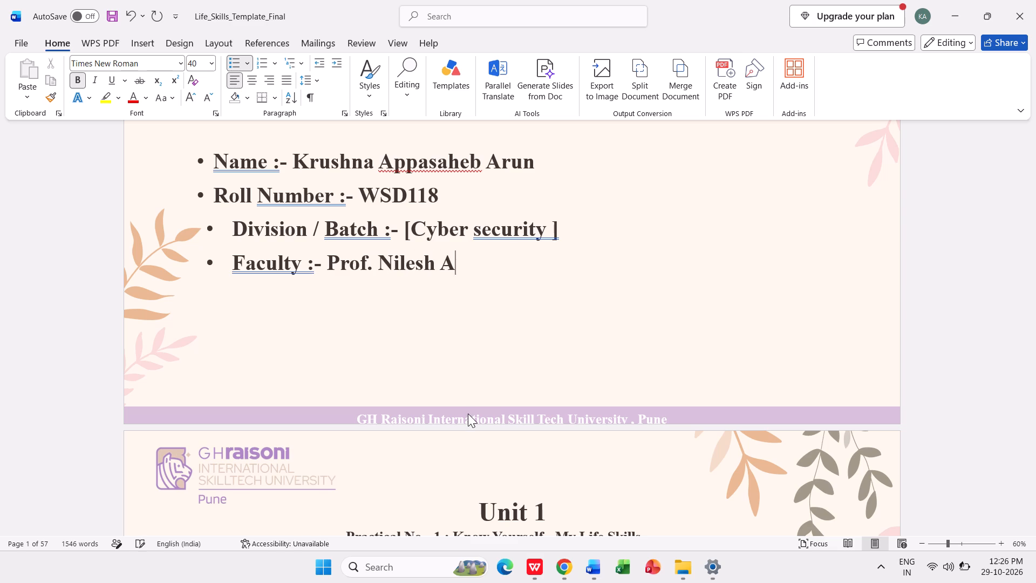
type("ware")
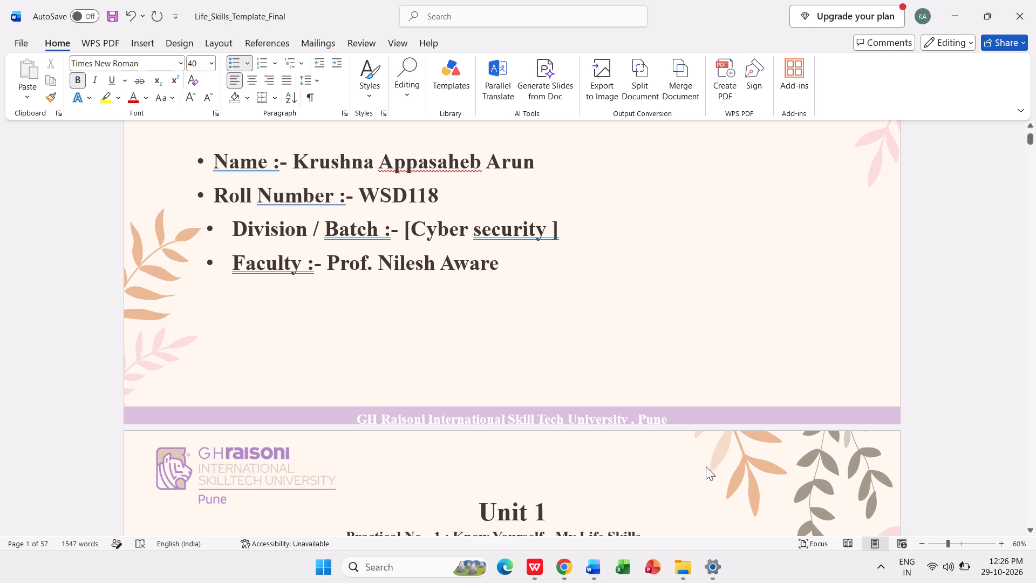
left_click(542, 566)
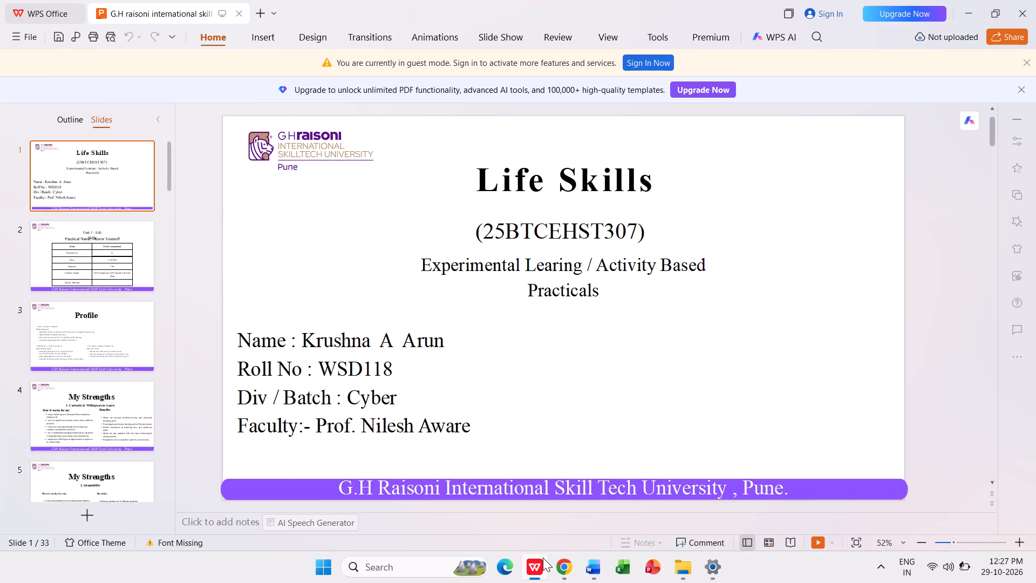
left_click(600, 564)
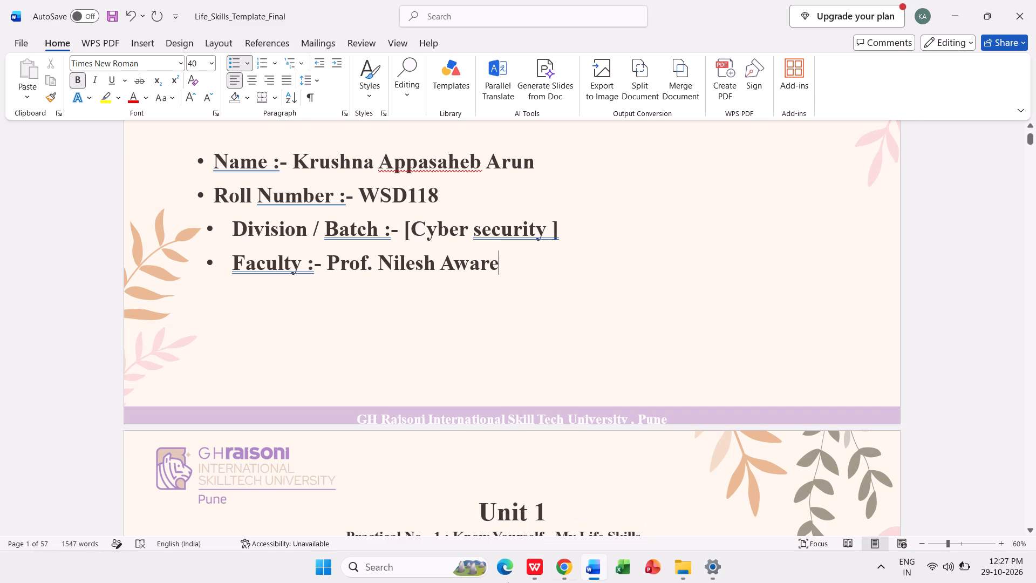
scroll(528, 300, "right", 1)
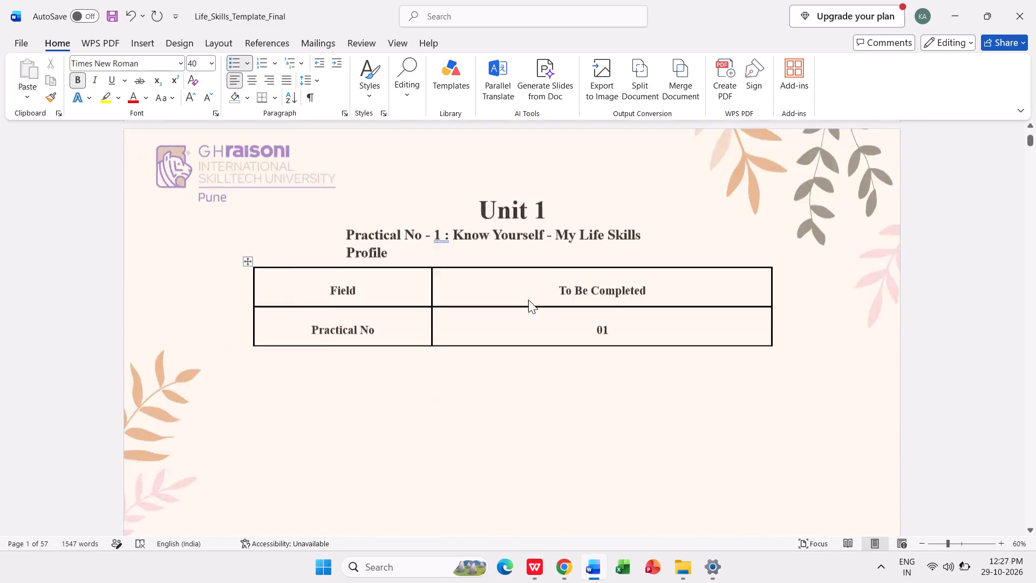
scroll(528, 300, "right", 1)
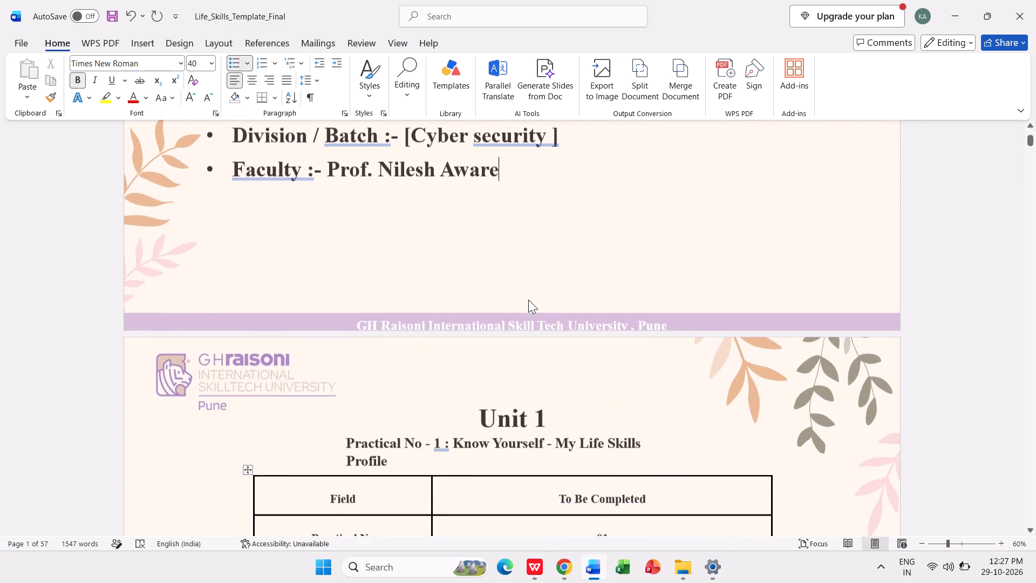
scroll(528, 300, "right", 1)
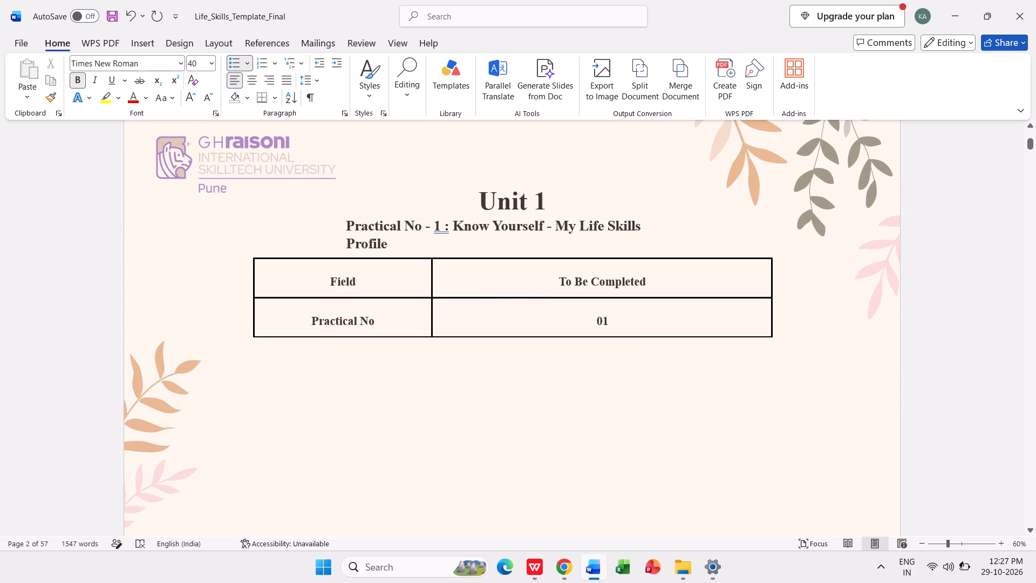
Save the document in Downloads as a Word Document named Life_Skills_Template_Final followed by the student's capitalised first and last name.
key("ctrl+s")
key("ctrl+s")
key("ctrl+s")
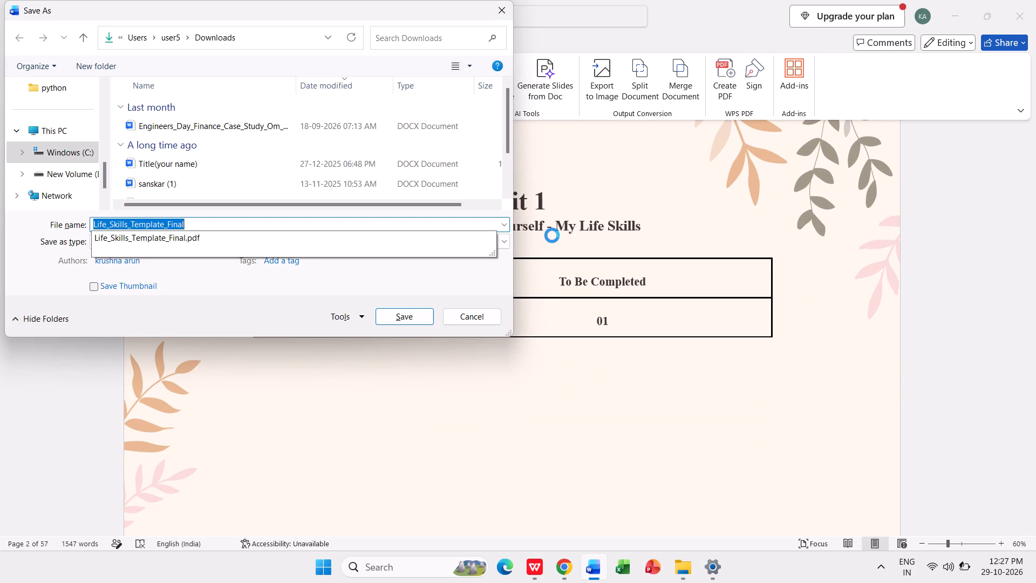
left_click(248, 222)
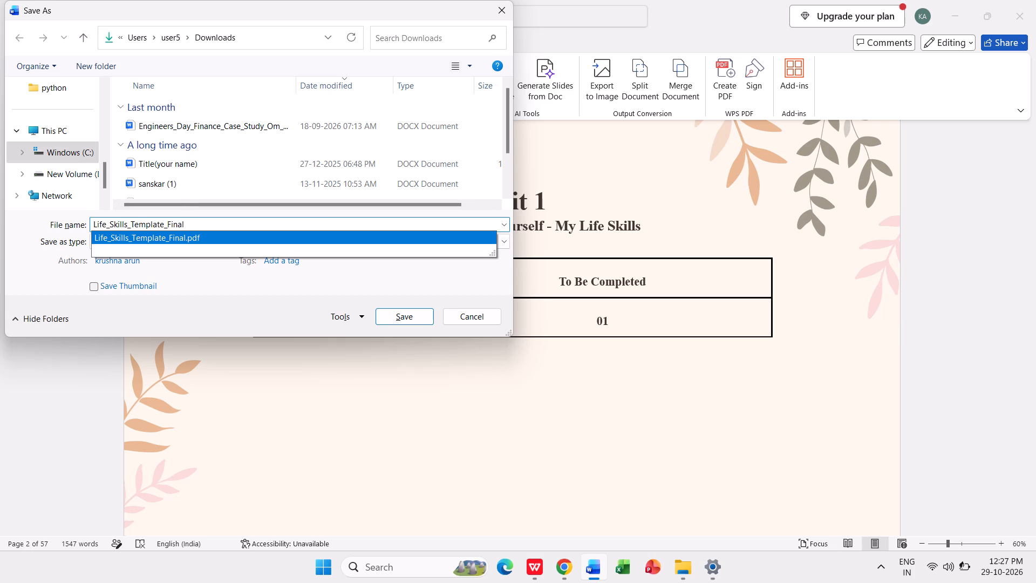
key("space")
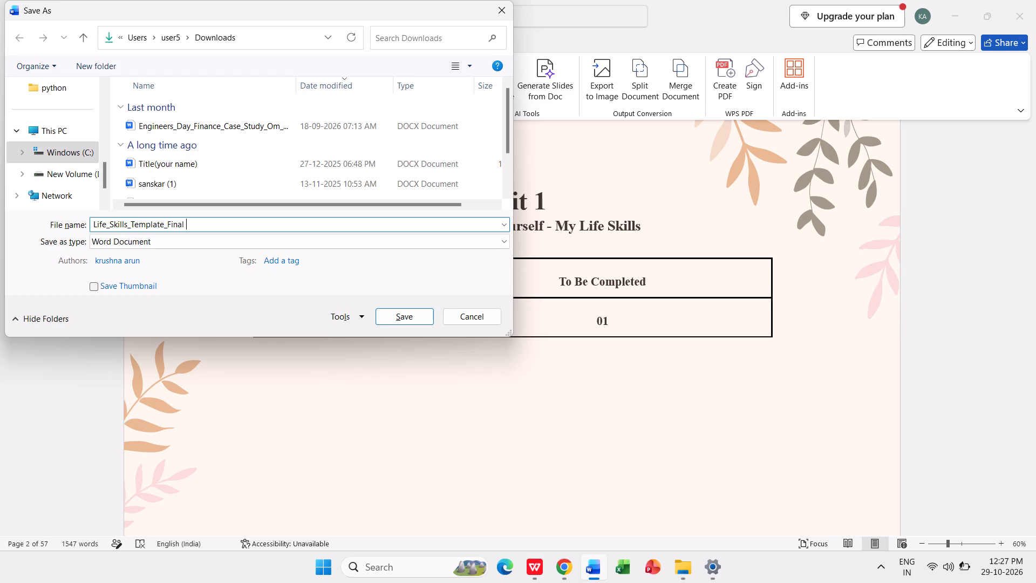
key("BackSpace")
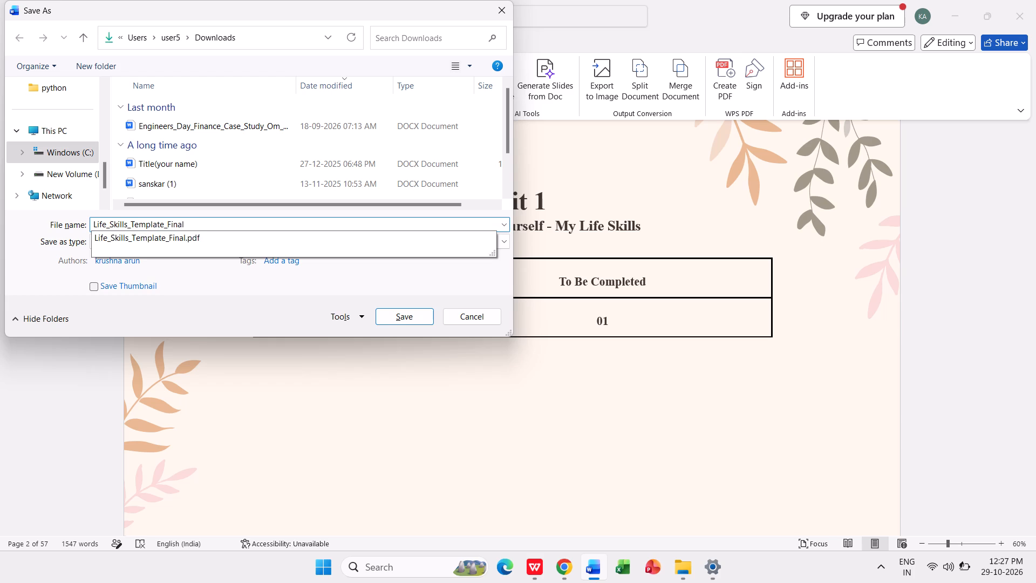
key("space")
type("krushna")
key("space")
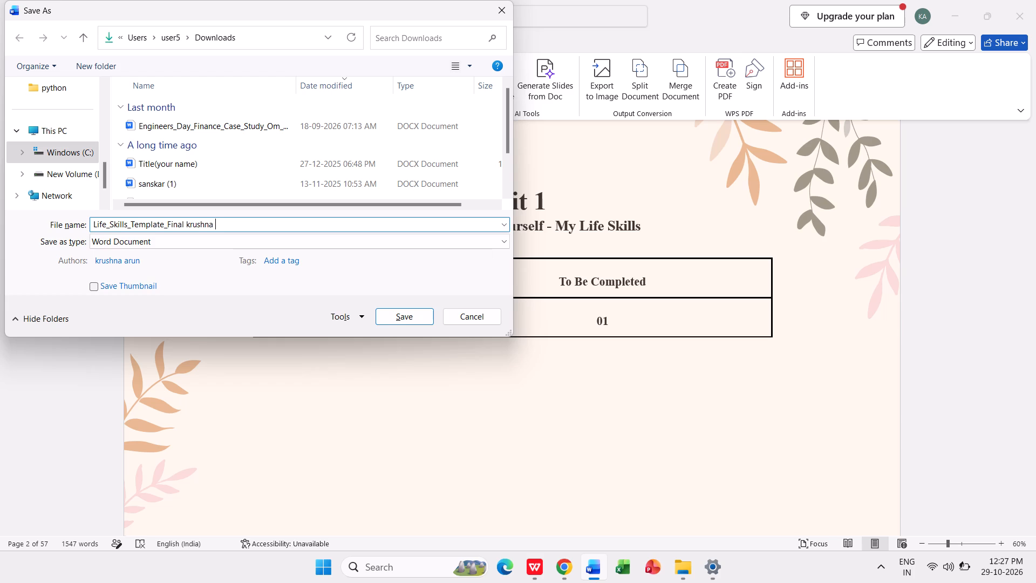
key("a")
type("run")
left_click(192, 222)
key("Left")
key("BackSpace")
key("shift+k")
key("Right")
key("Right")
key("Right")
key("Right")
key("Right")
key("Right")
key("Right")
key("Right")
key("BackSpace")
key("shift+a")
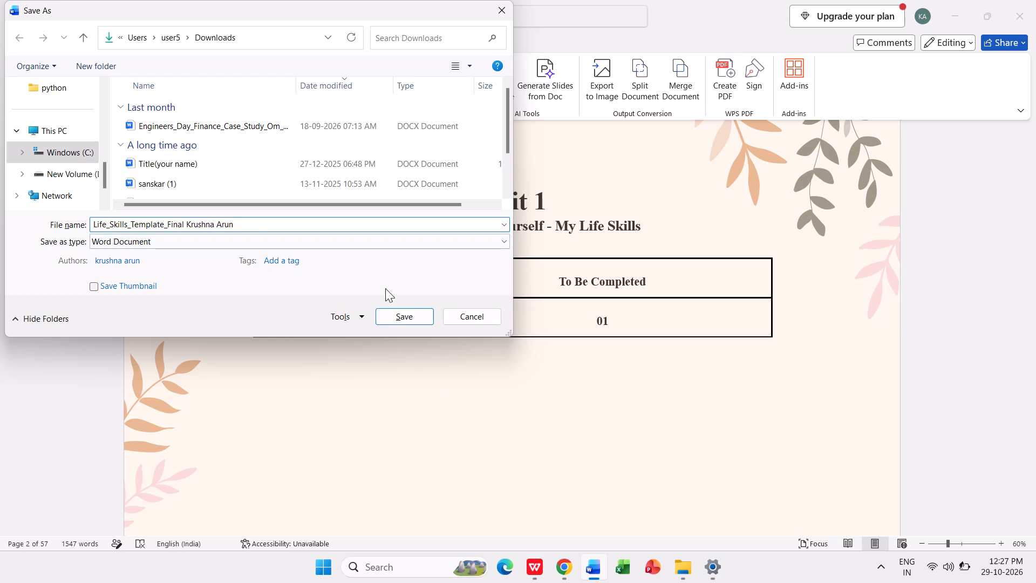
left_click(411, 320)
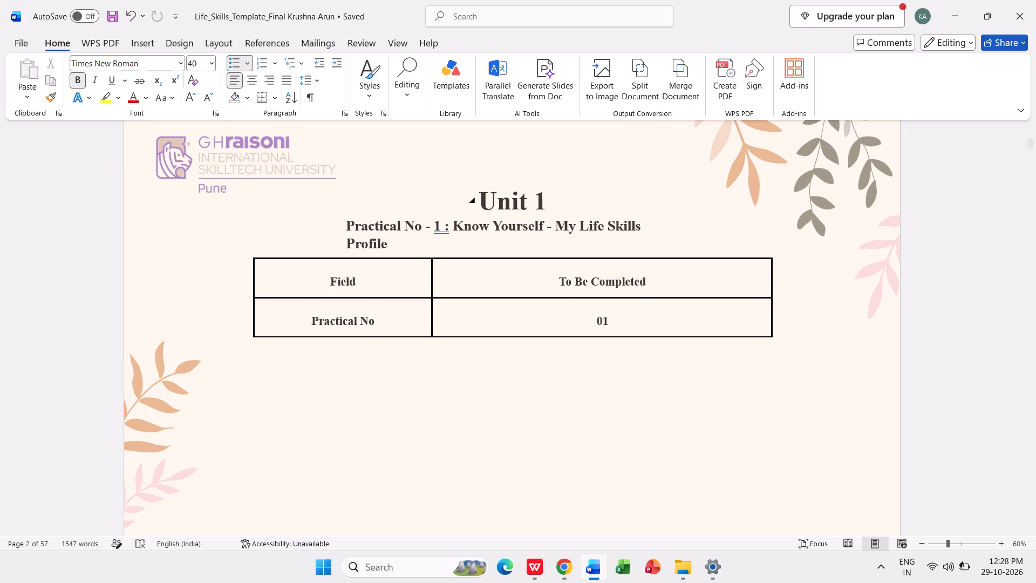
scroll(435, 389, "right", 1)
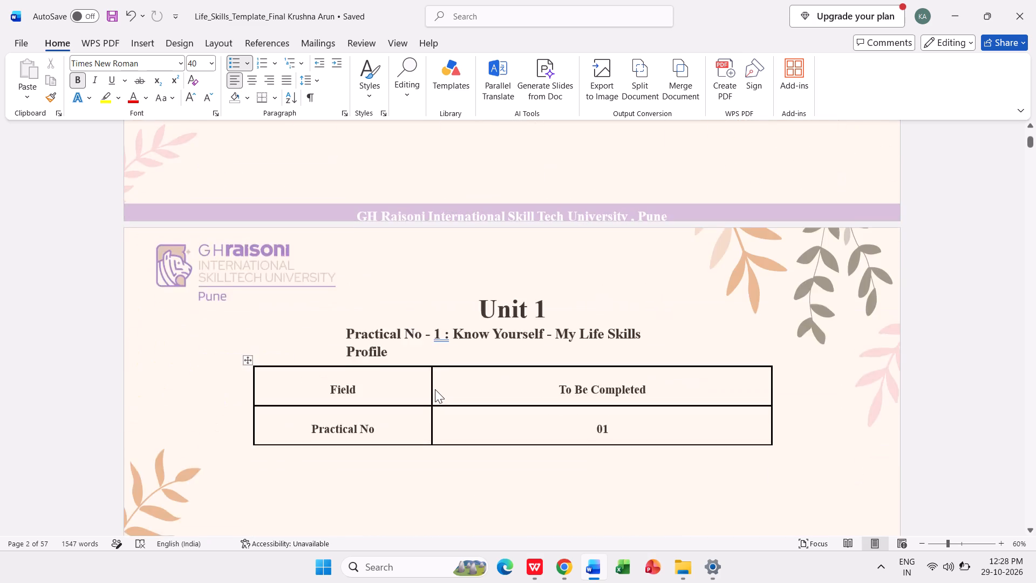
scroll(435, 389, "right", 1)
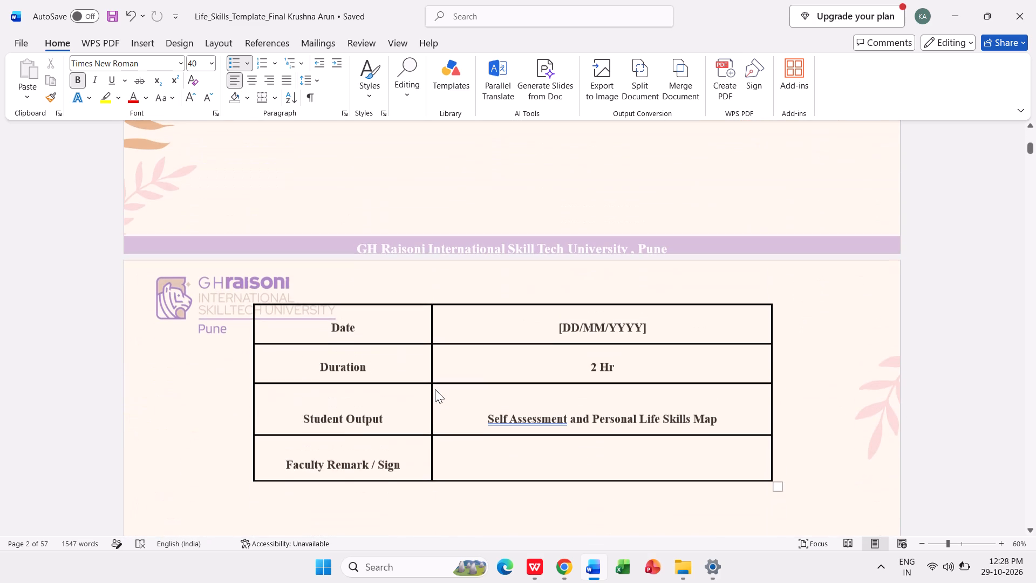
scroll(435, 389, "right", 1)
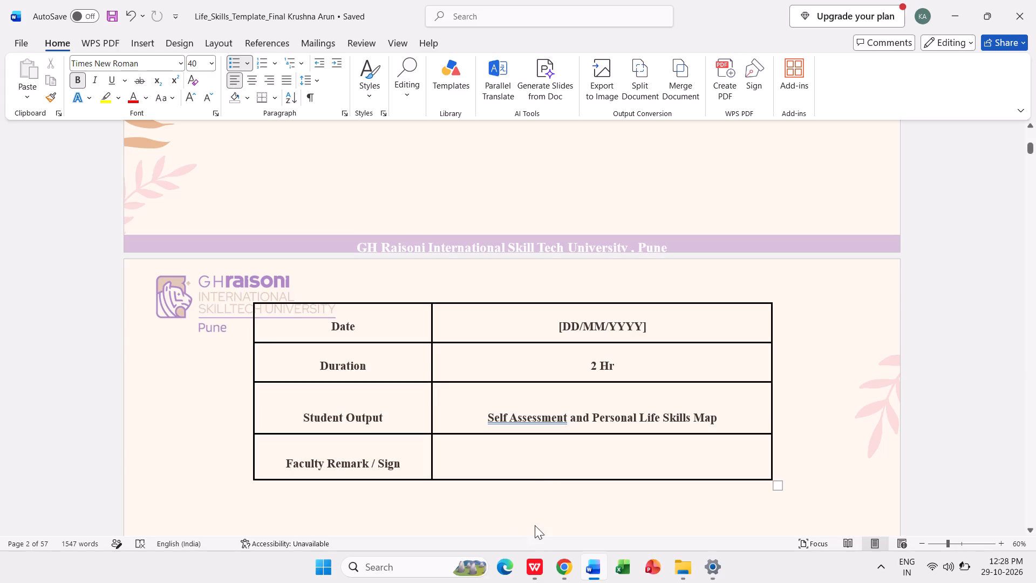
Close the open File Explorer windows, including Downloads.
left_click(685, 567)
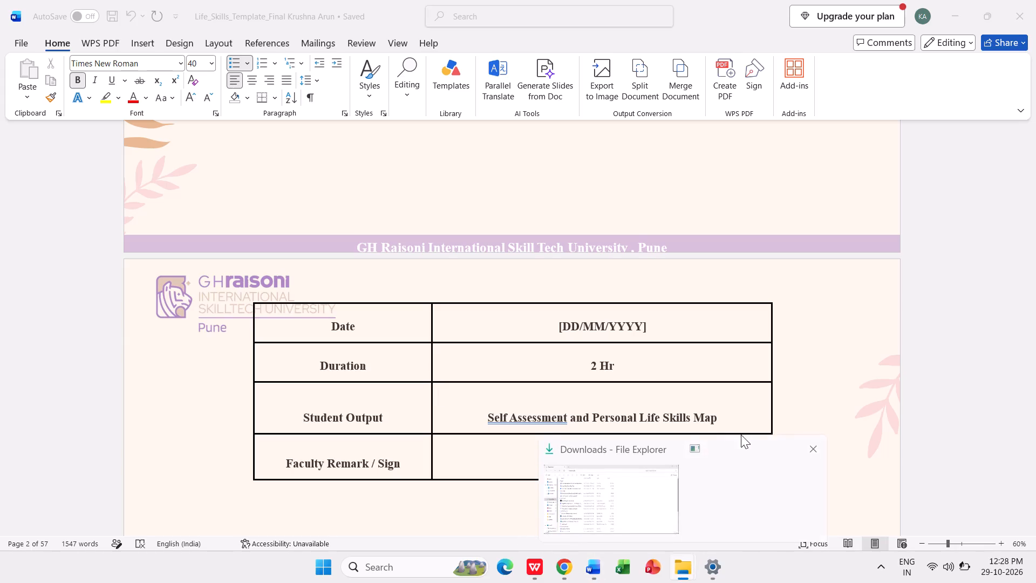
left_click(667, 444)
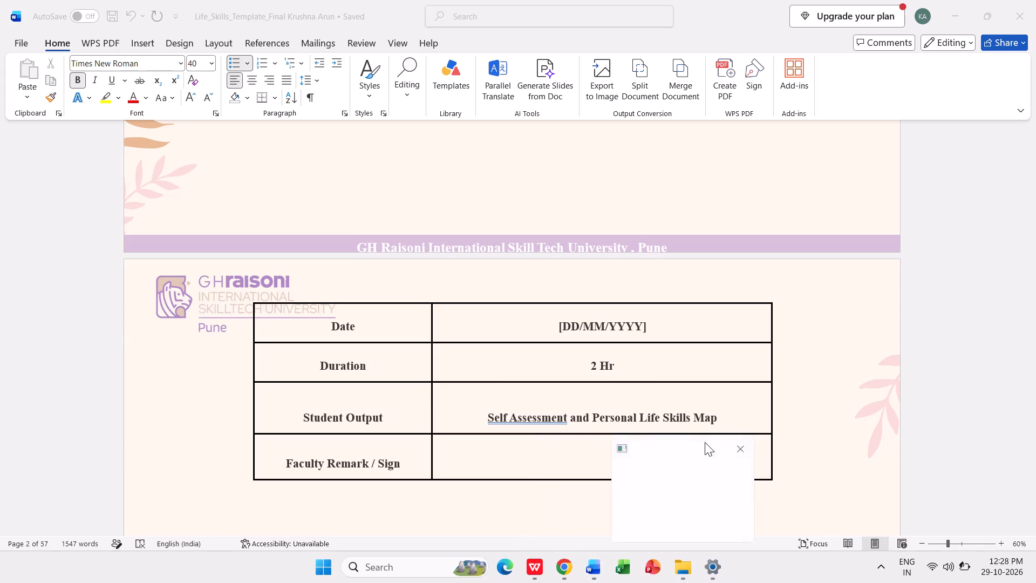
left_click(739, 443)
Close the Windows Update settings window.
left_click(715, 560)
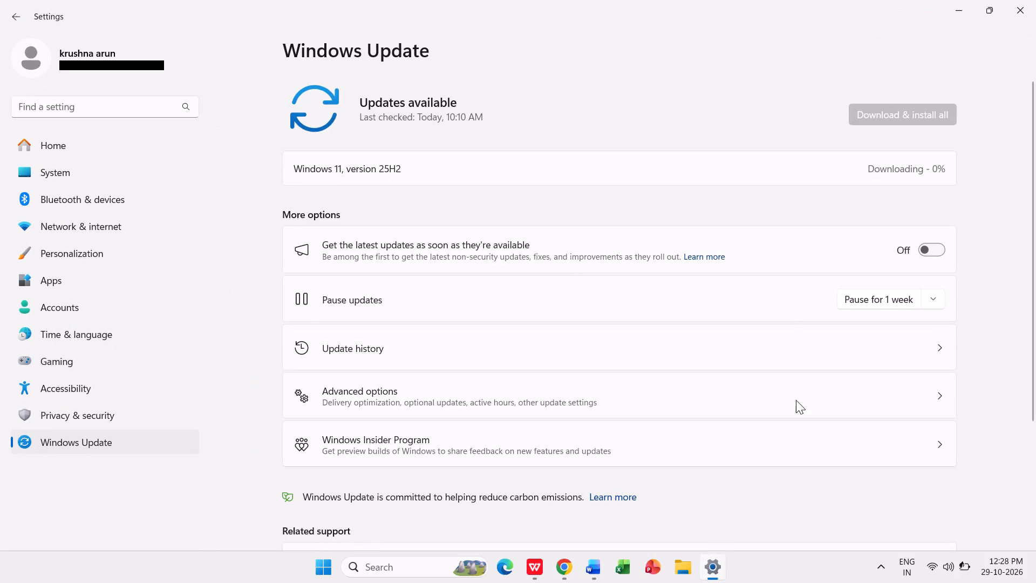
left_click(1021, 15)
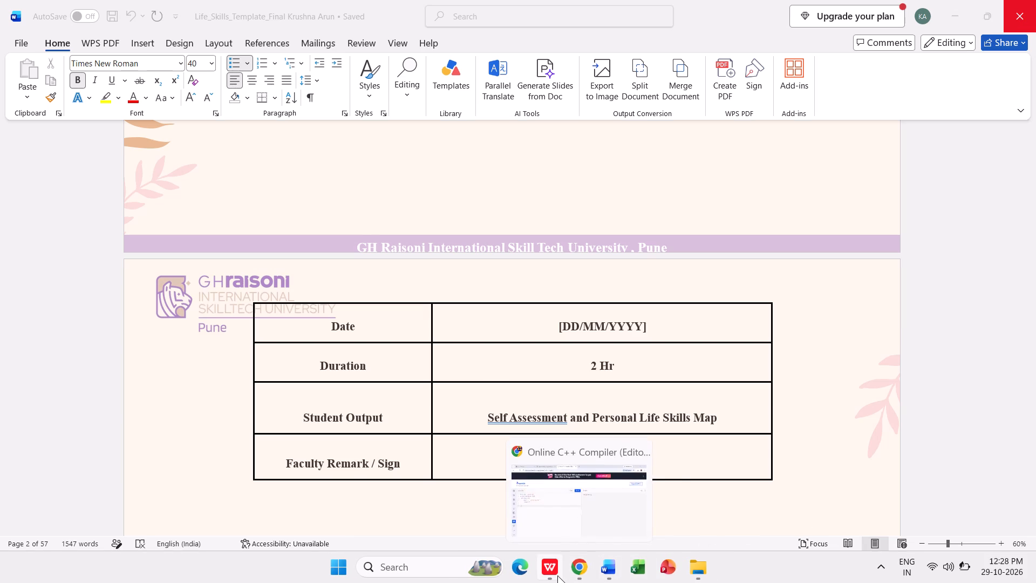
Close the C++ Answers, case study and Online C++ Compiler tabs in Chrome.
left_click(574, 575)
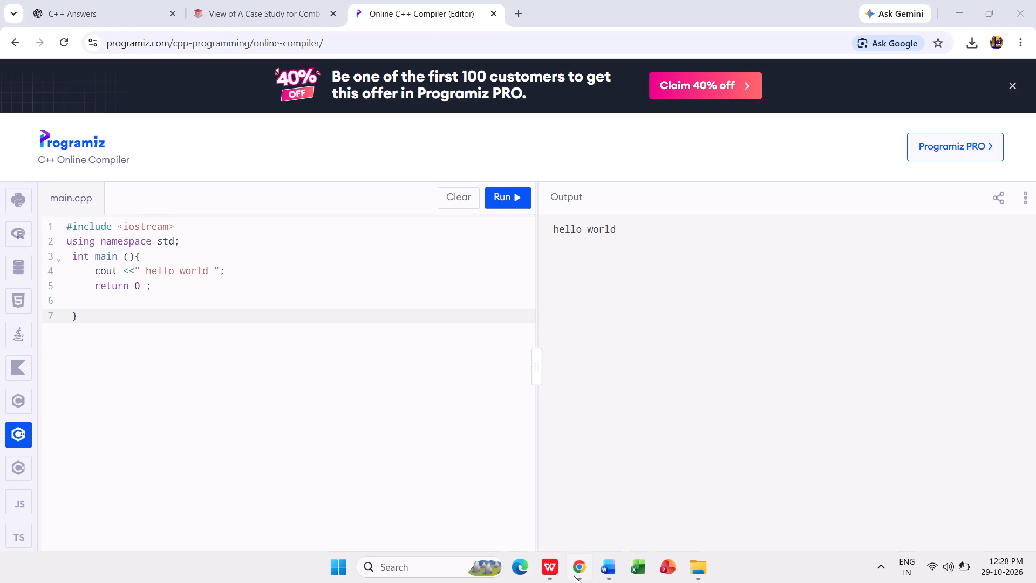
left_click(170, 12)
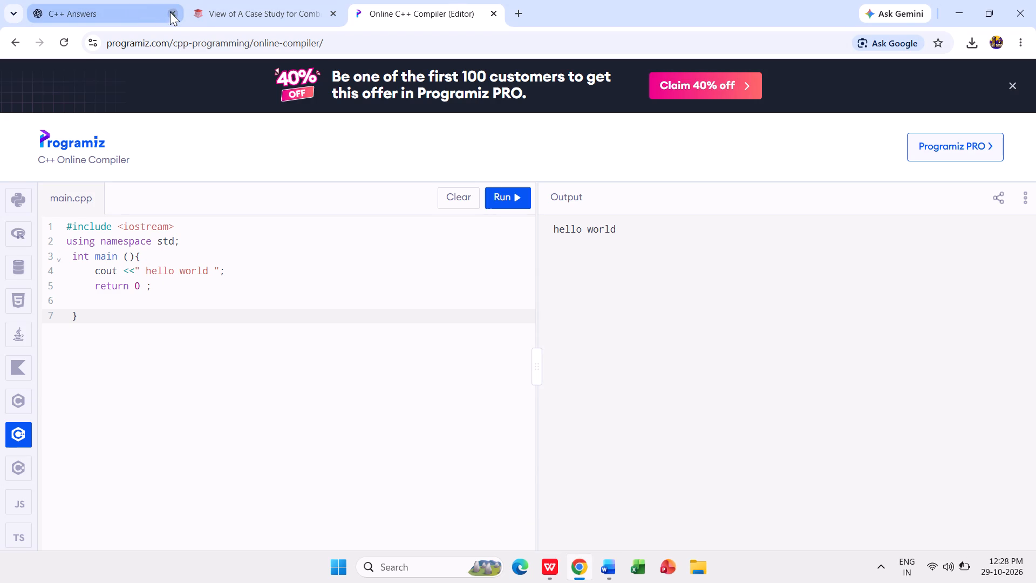
left_click(166, 11)
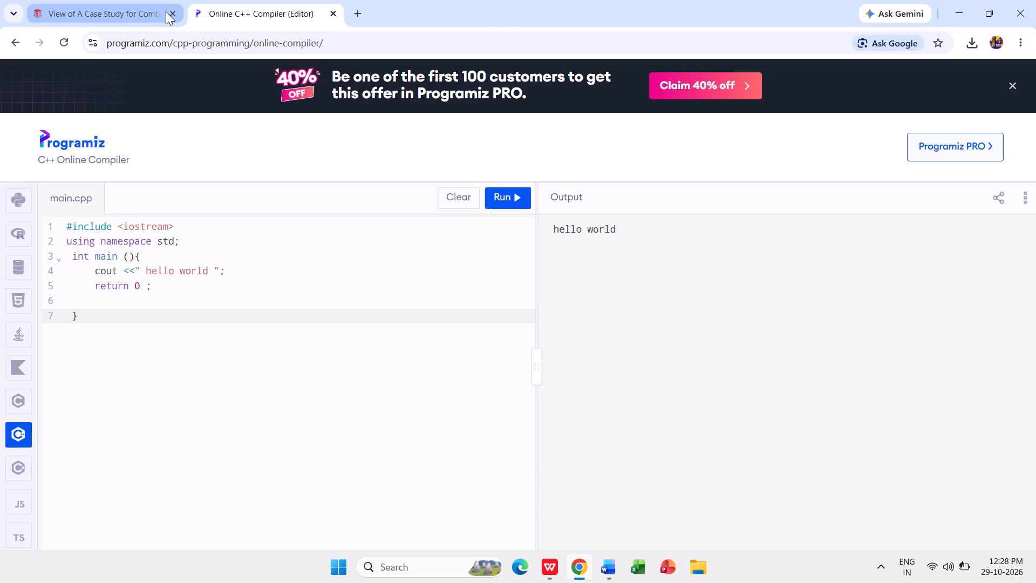
left_click(170, 12)
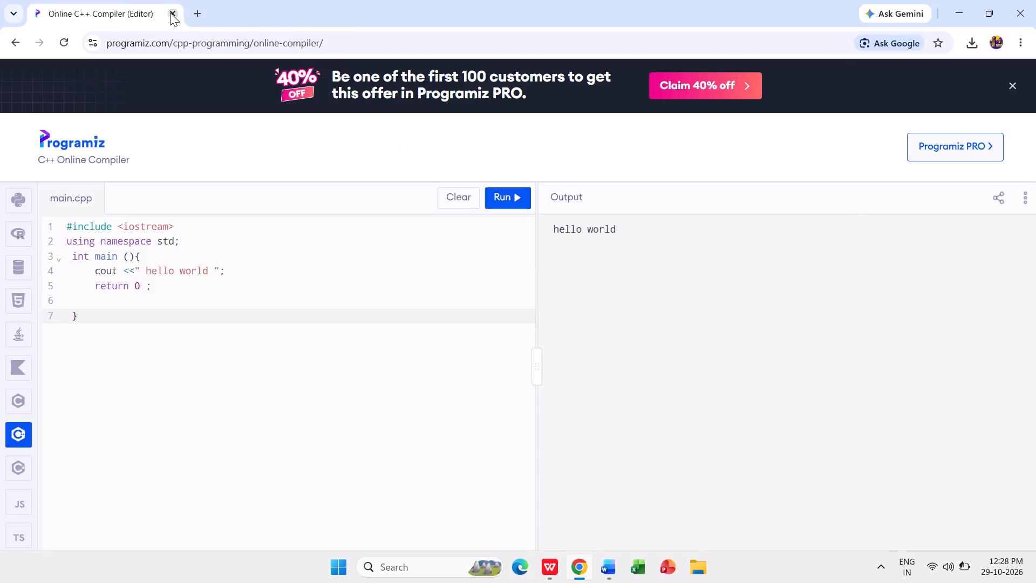
left_click(171, 15)
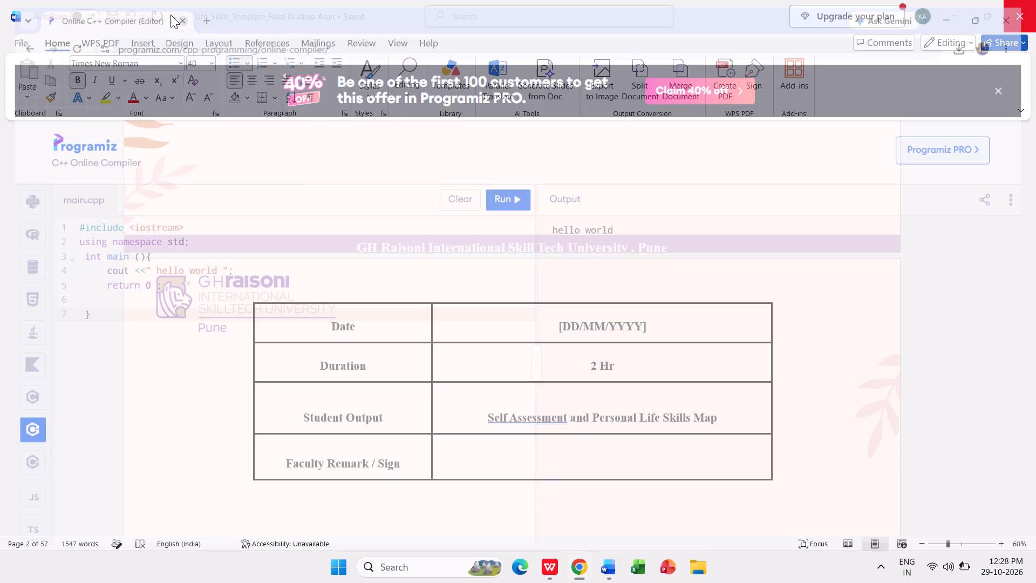
left_click(583, 570)
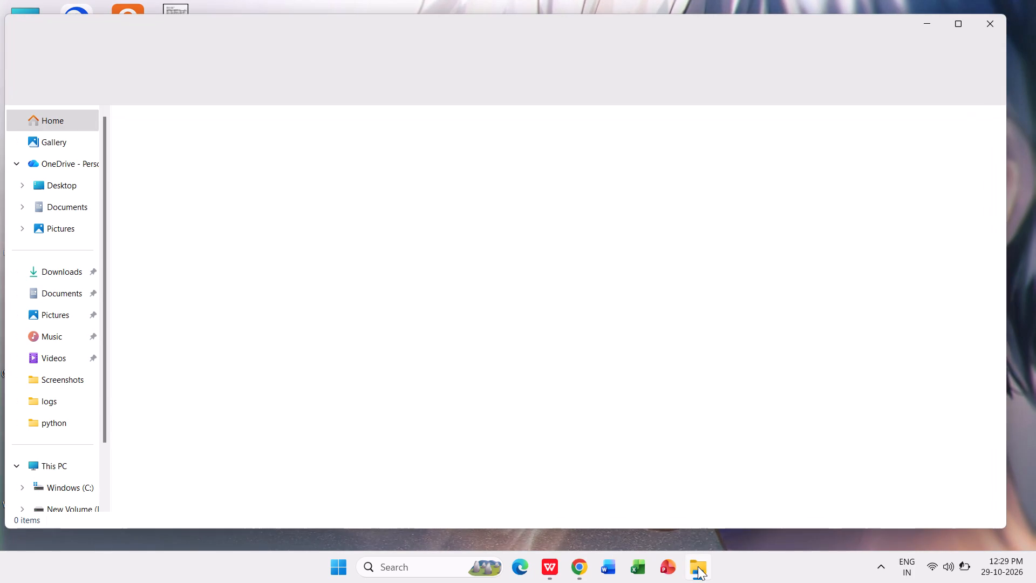
double_click(272, 306)
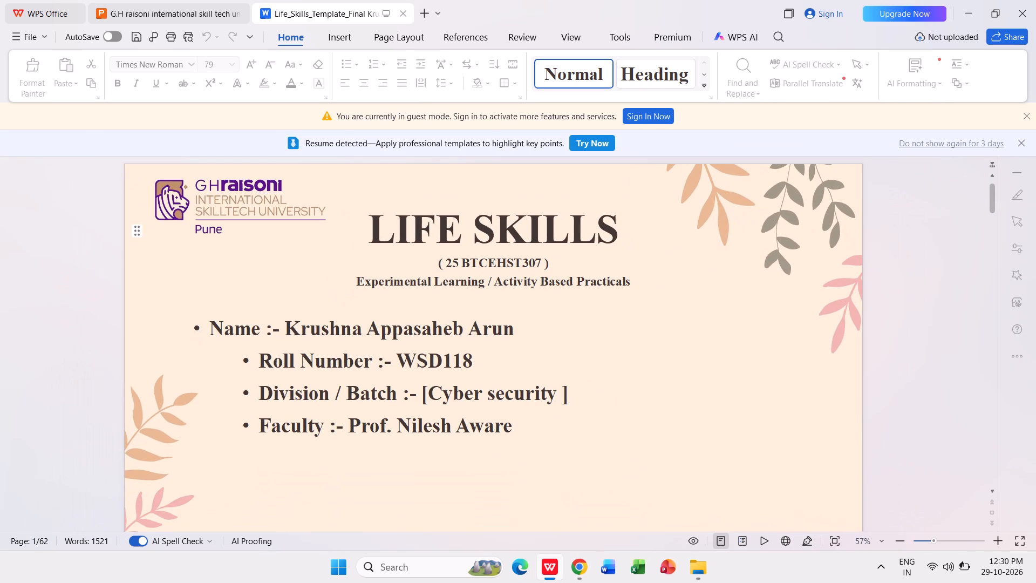
Examine the reopened document's pages from the cover through the Practical 1 table to the About Me section.
scroll(541, 352, "down", 13)
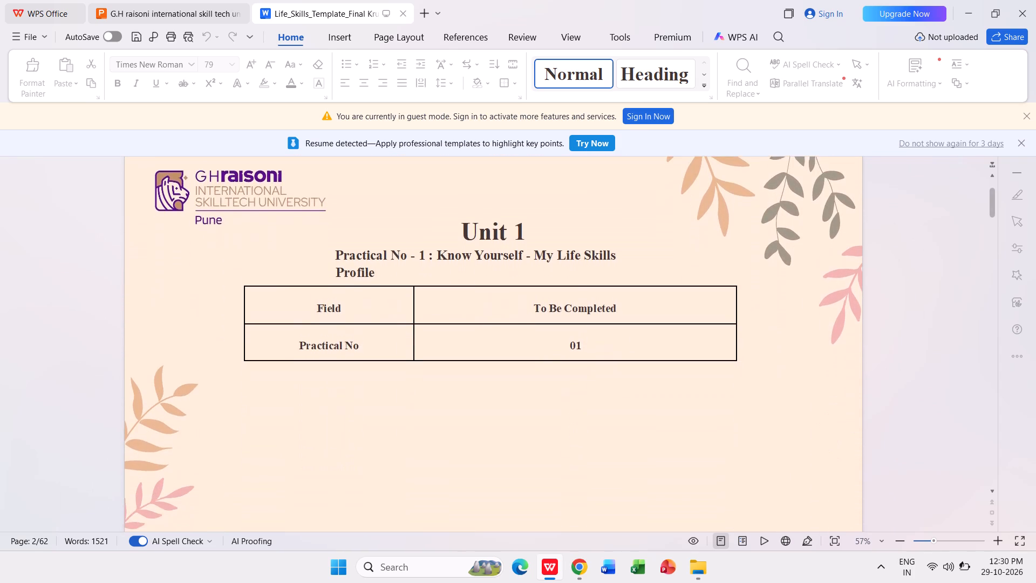
scroll(541, 352, "down", 7)
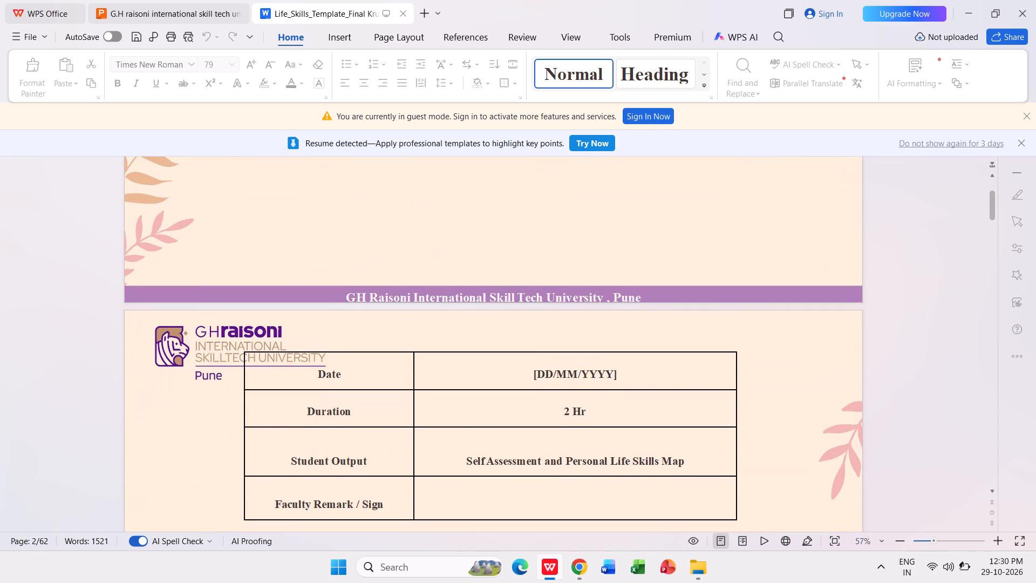
scroll(541, 352, "down", 10)
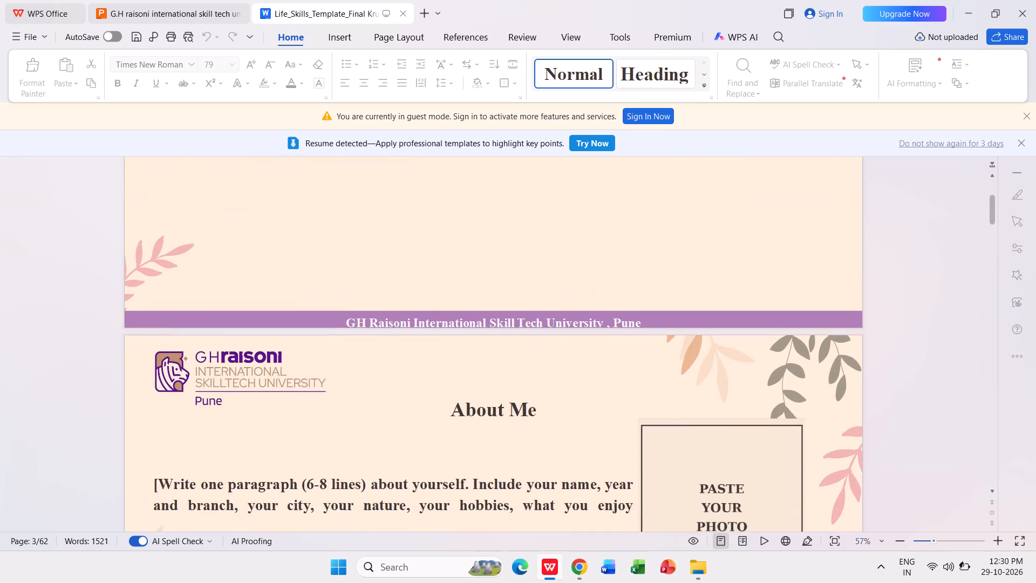
scroll(541, 352, "down", 4)
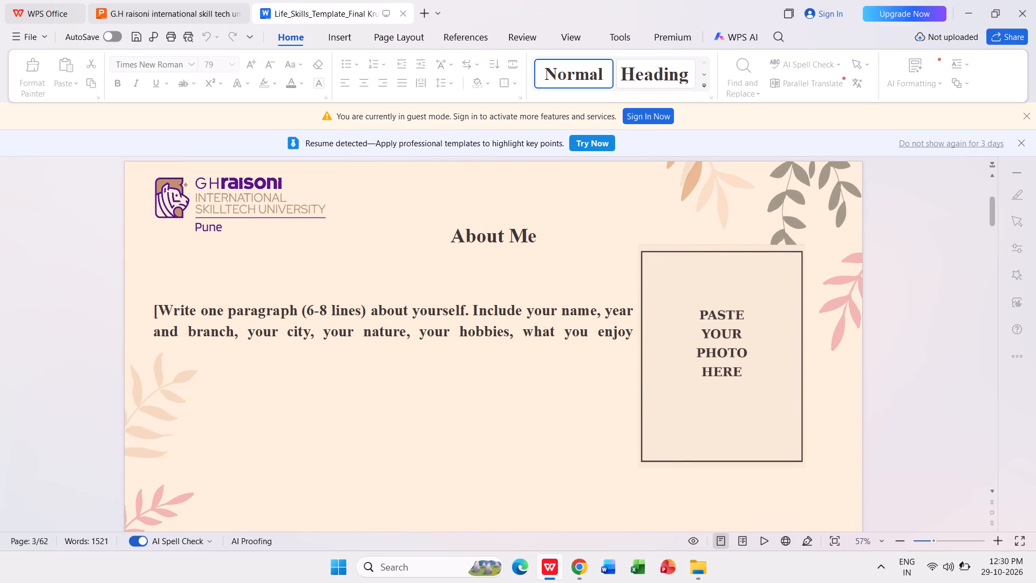
scroll(689, 382, "down", 1)
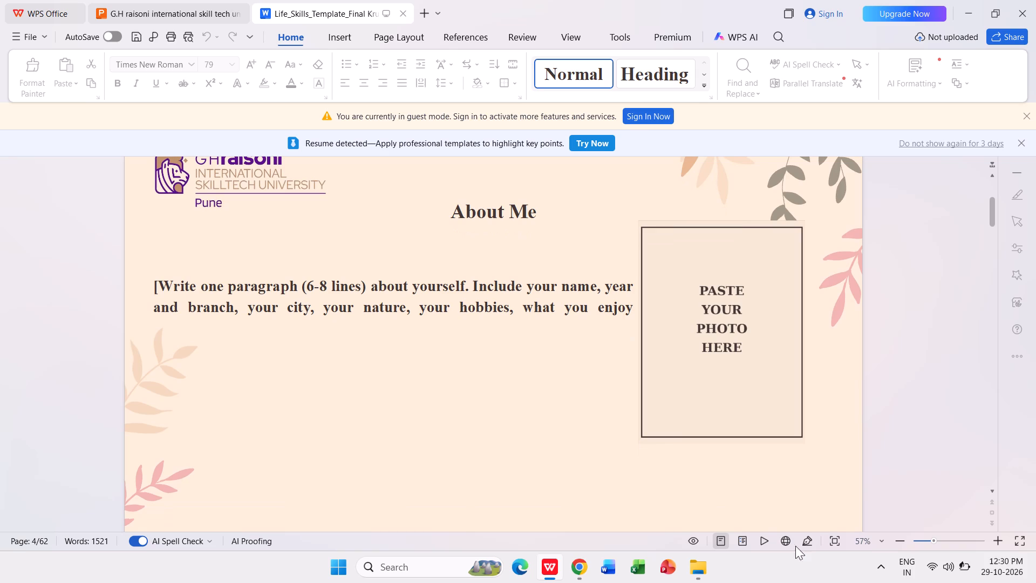
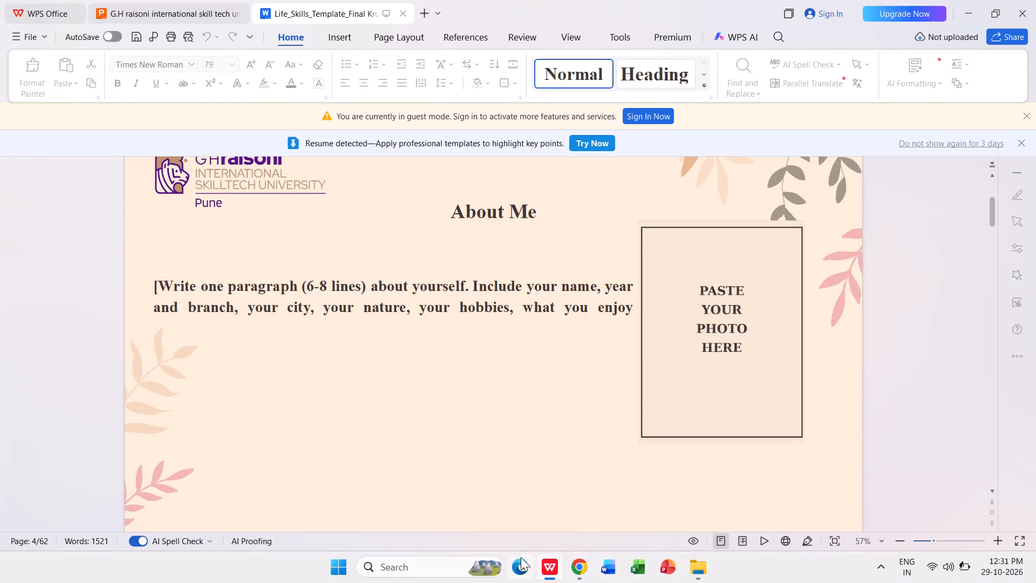
Search Windows for an app whose name starts with "w".
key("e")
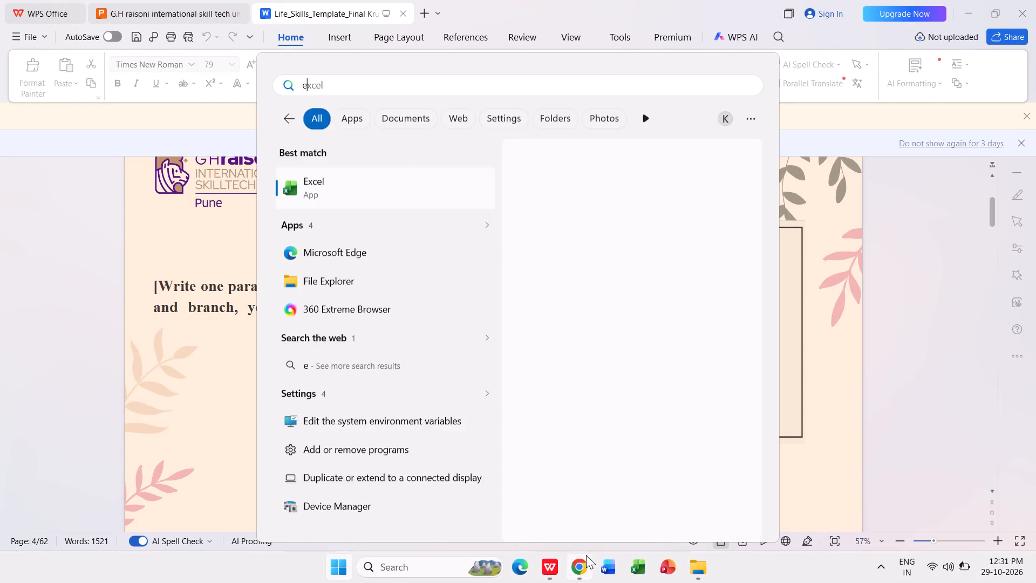
key("BackSpace")
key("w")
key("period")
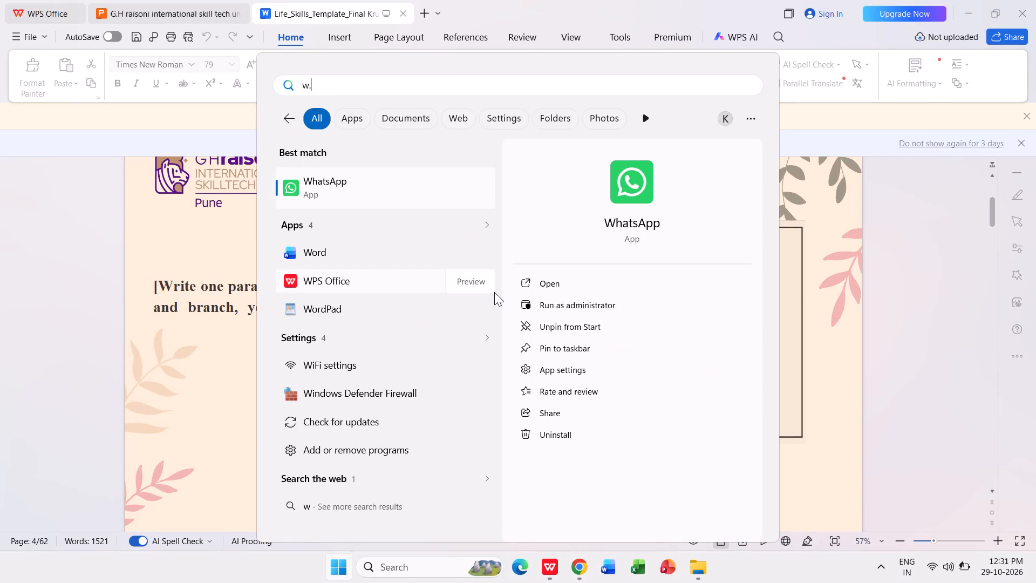
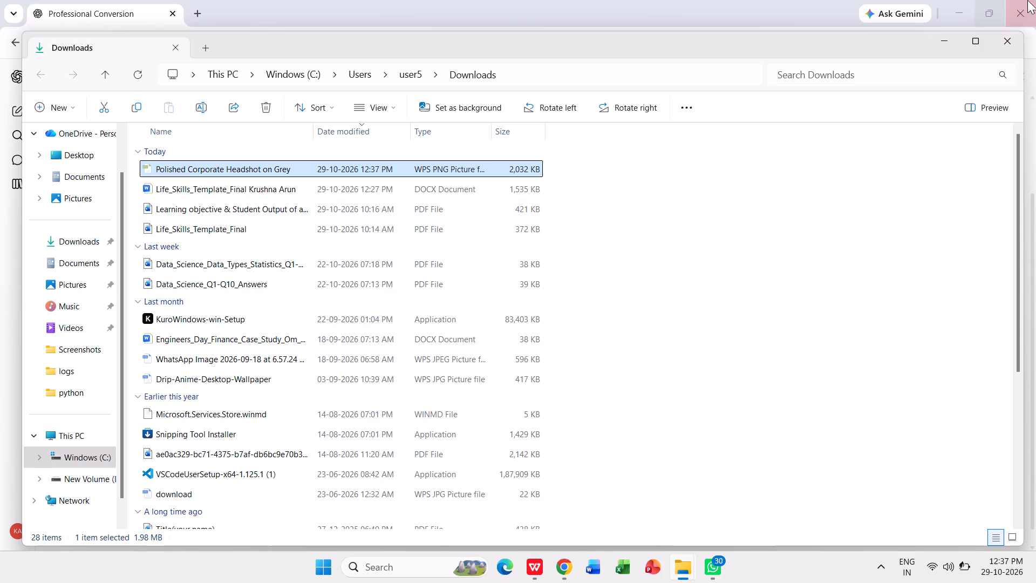
Close the Downloads folder and the browser, and return to the Life Skills document in WPS Office.
left_click(1010, 38)
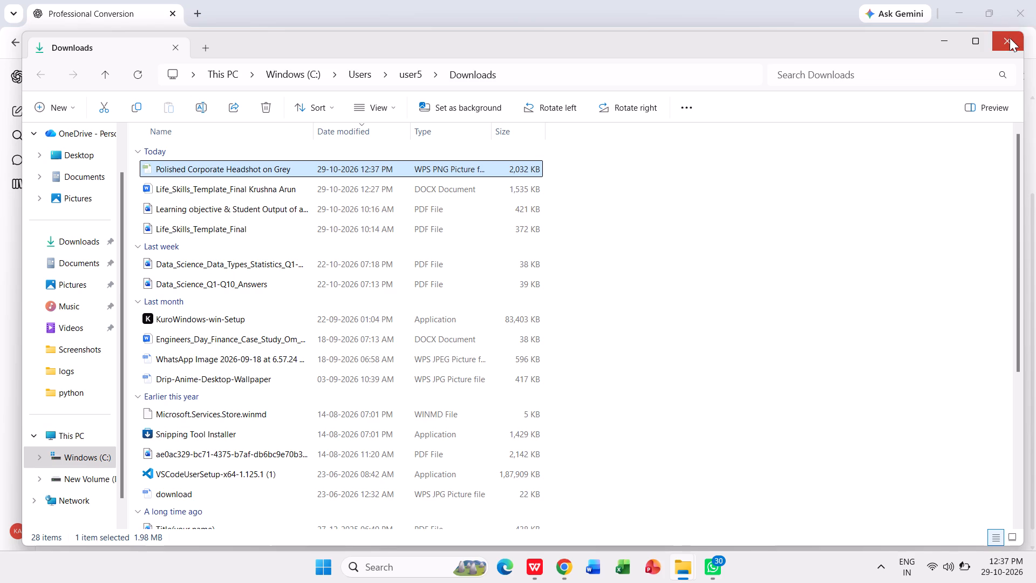
left_click(1020, 5)
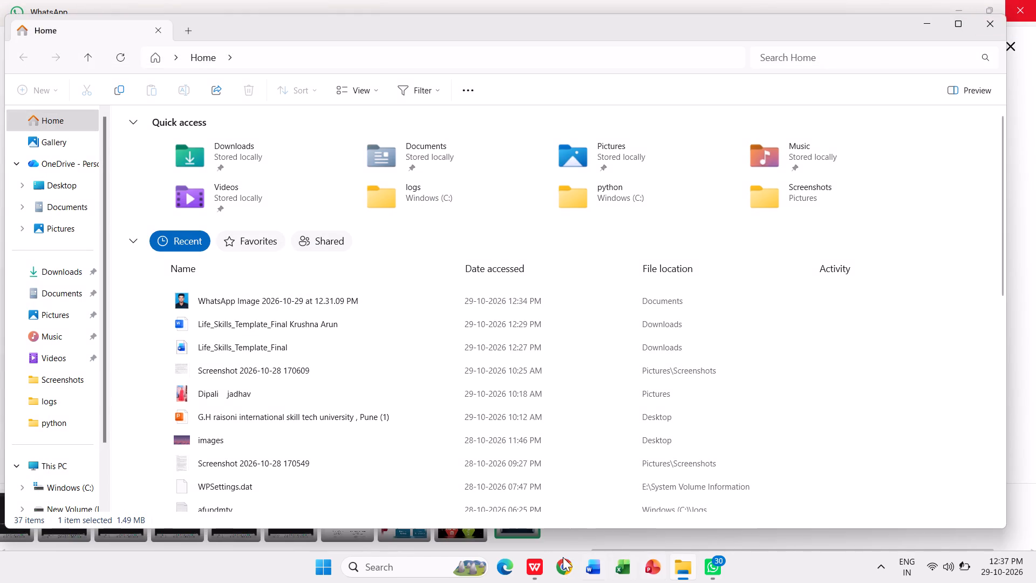
left_click(531, 560)
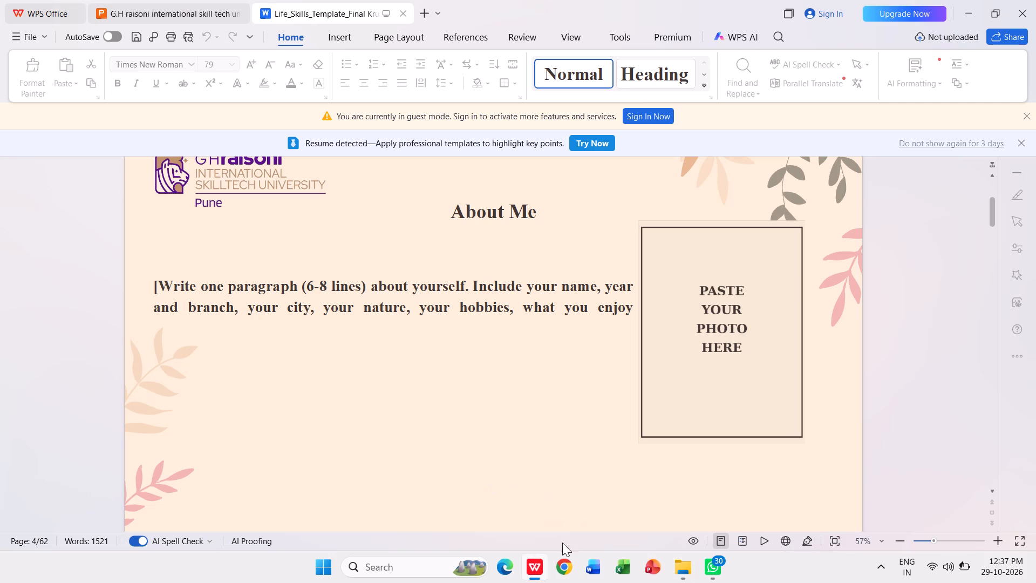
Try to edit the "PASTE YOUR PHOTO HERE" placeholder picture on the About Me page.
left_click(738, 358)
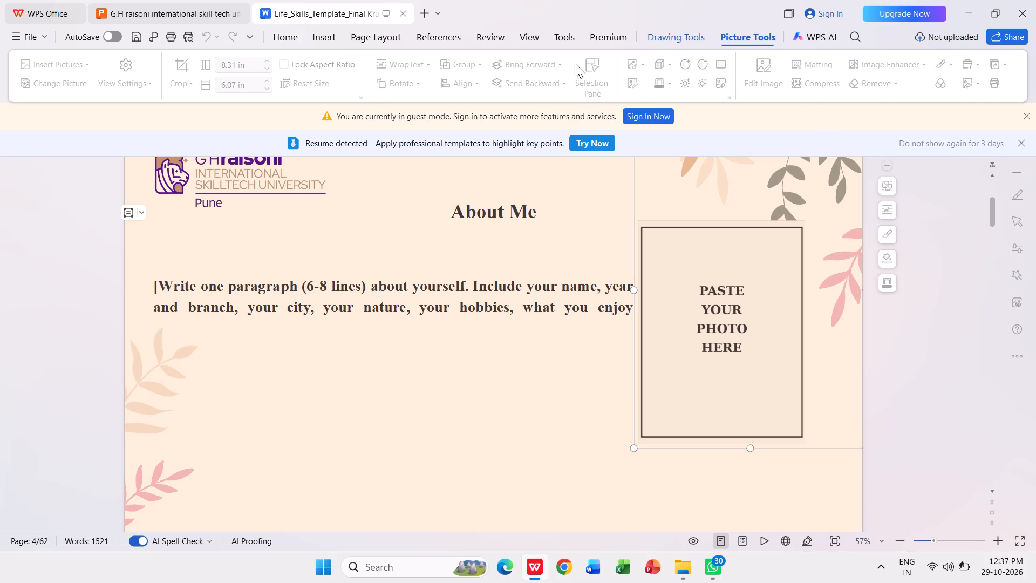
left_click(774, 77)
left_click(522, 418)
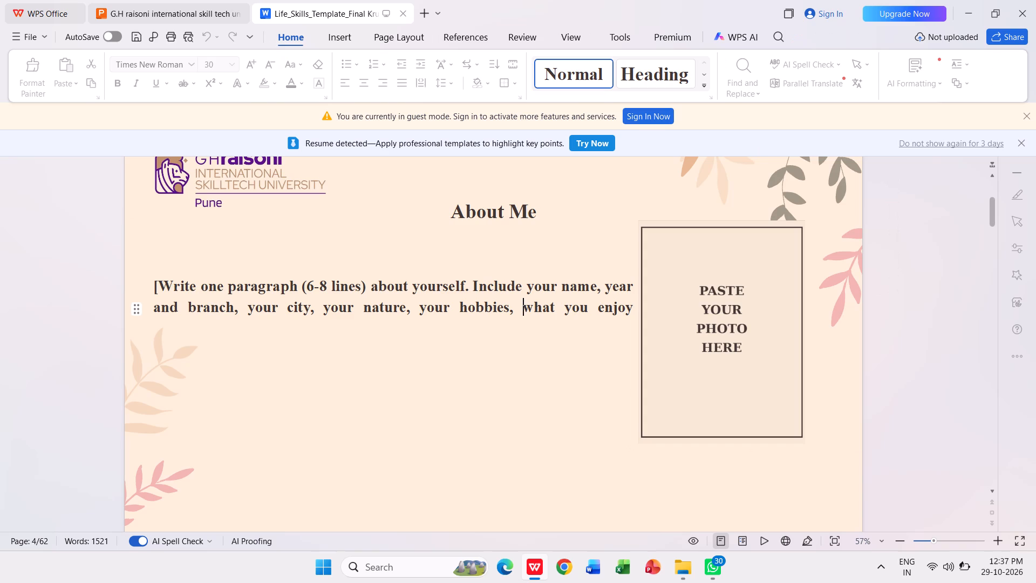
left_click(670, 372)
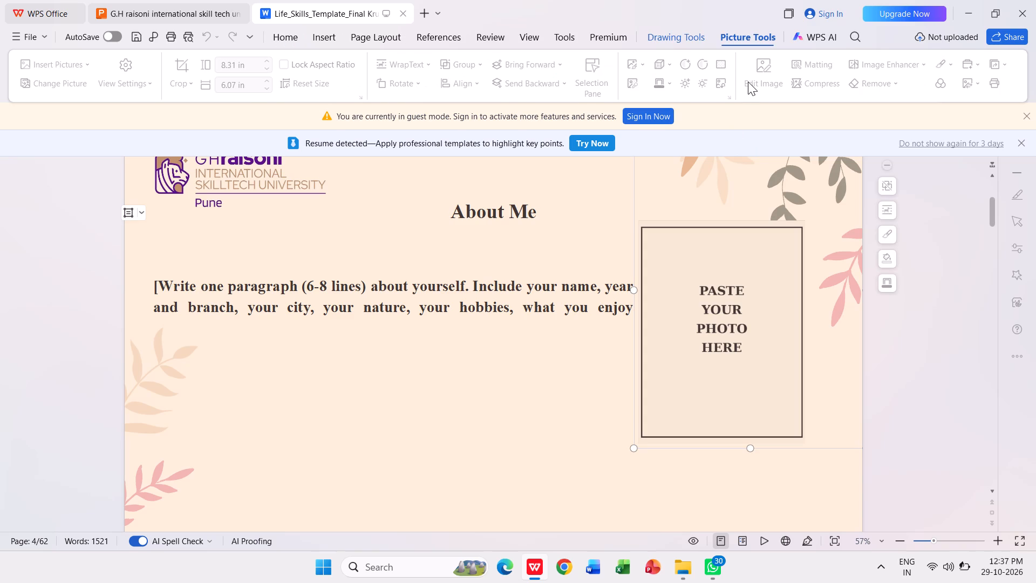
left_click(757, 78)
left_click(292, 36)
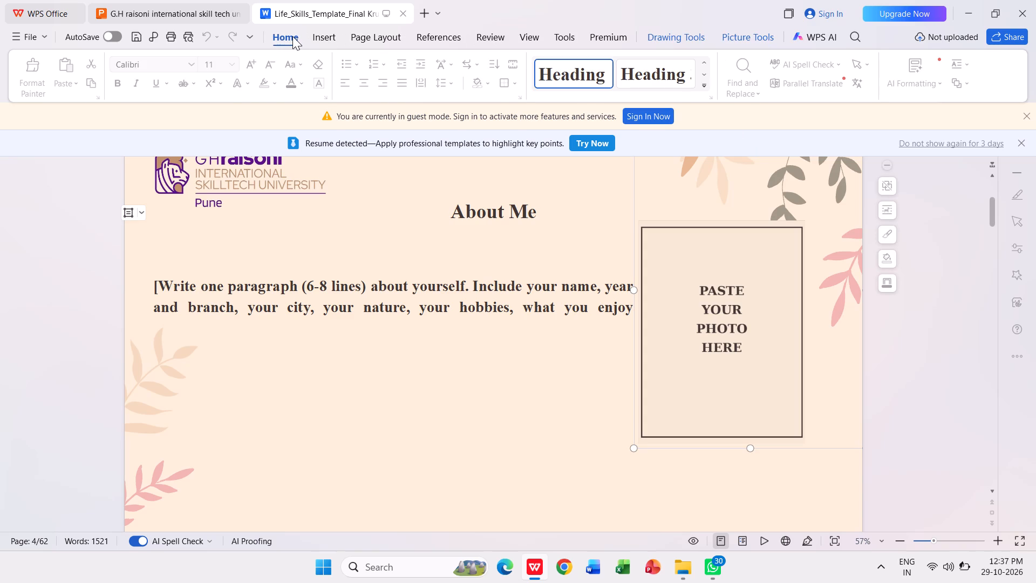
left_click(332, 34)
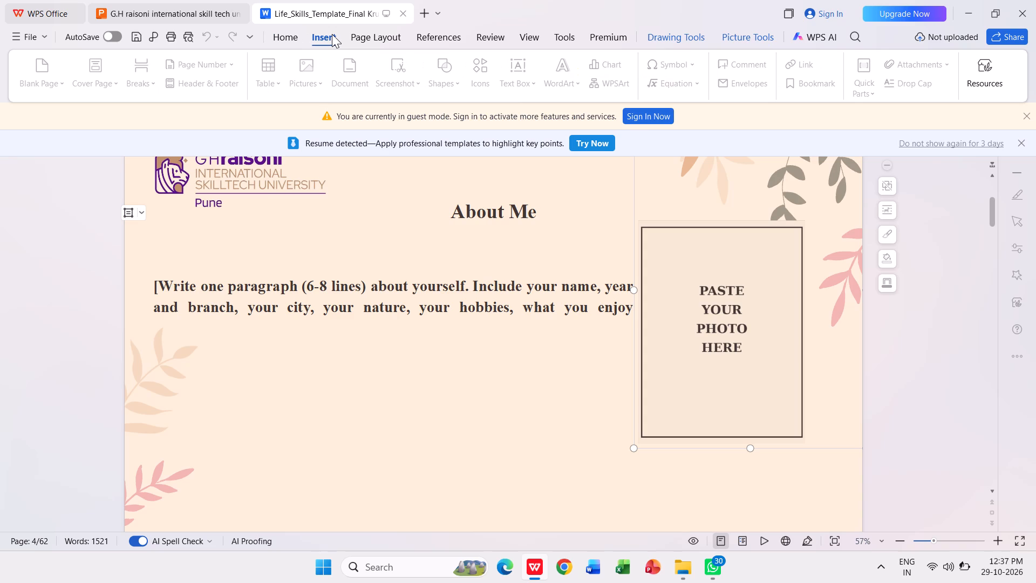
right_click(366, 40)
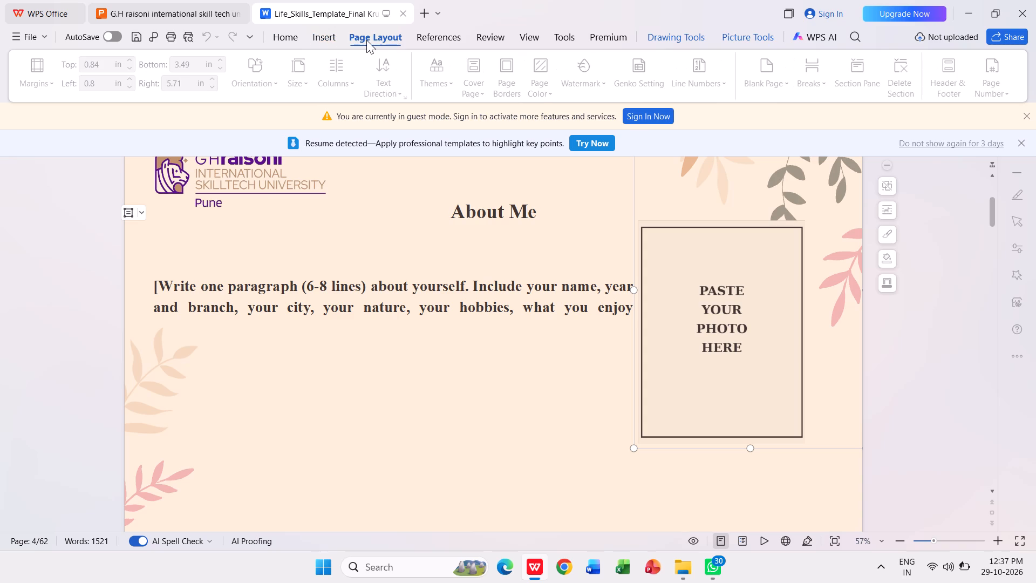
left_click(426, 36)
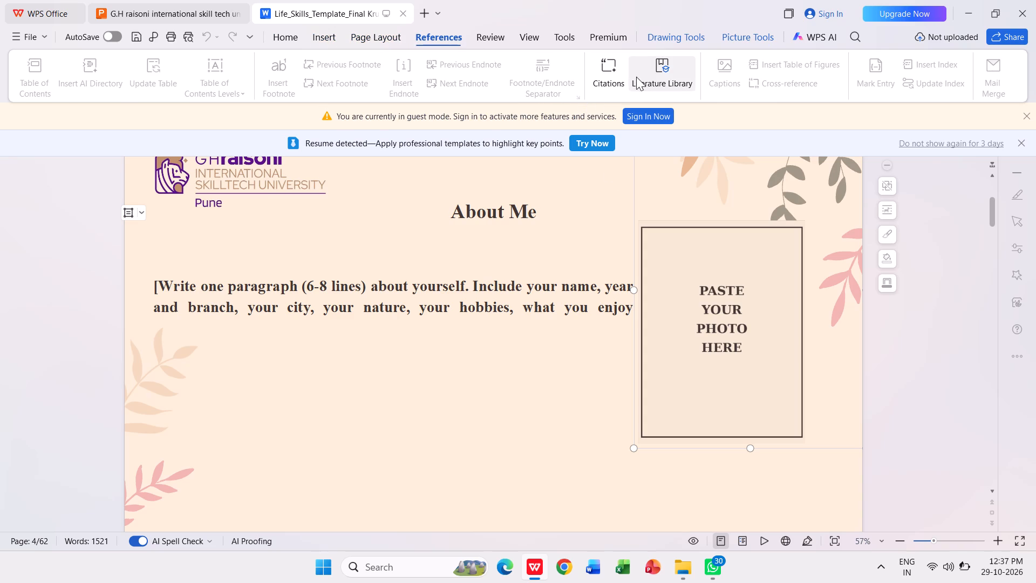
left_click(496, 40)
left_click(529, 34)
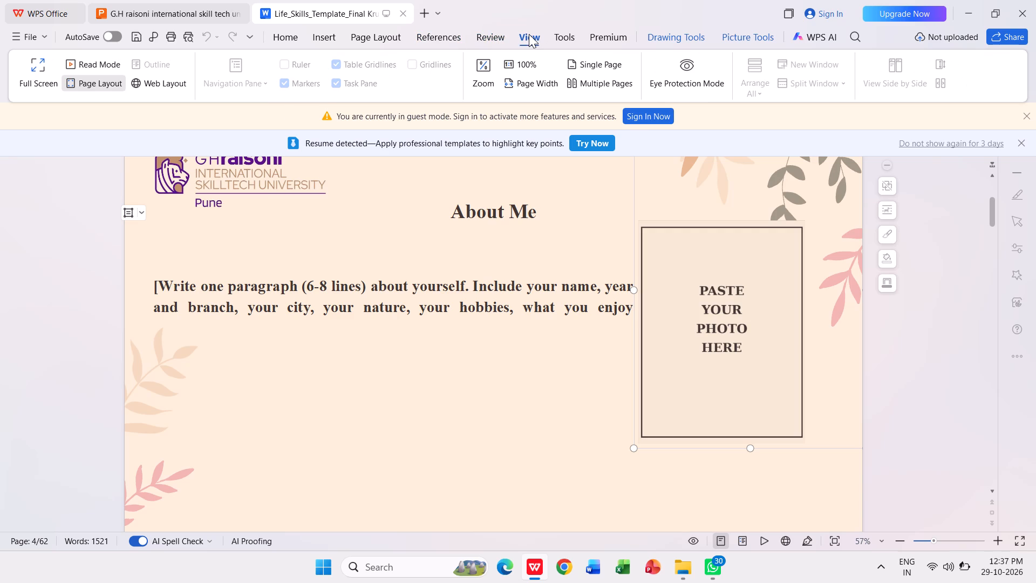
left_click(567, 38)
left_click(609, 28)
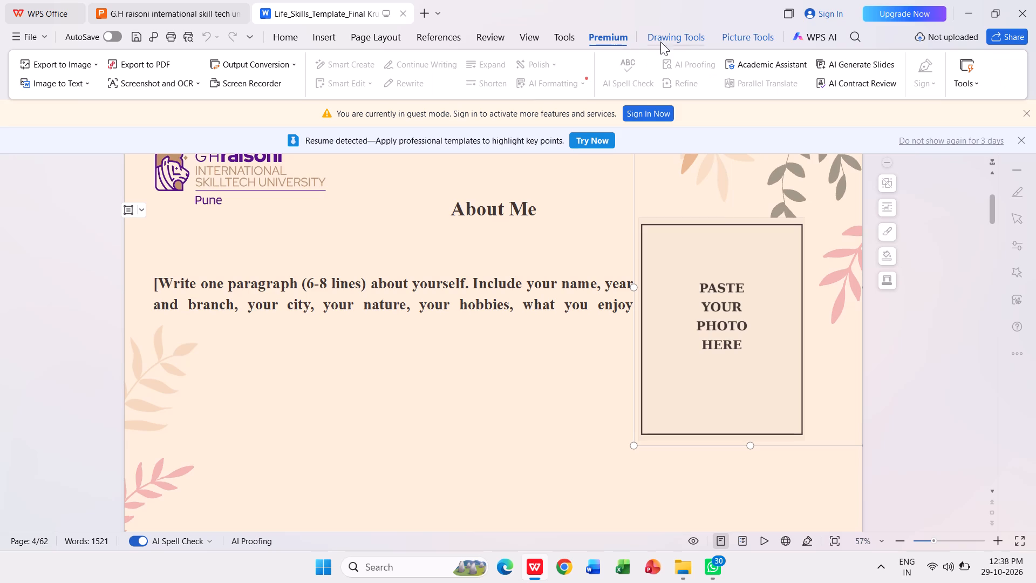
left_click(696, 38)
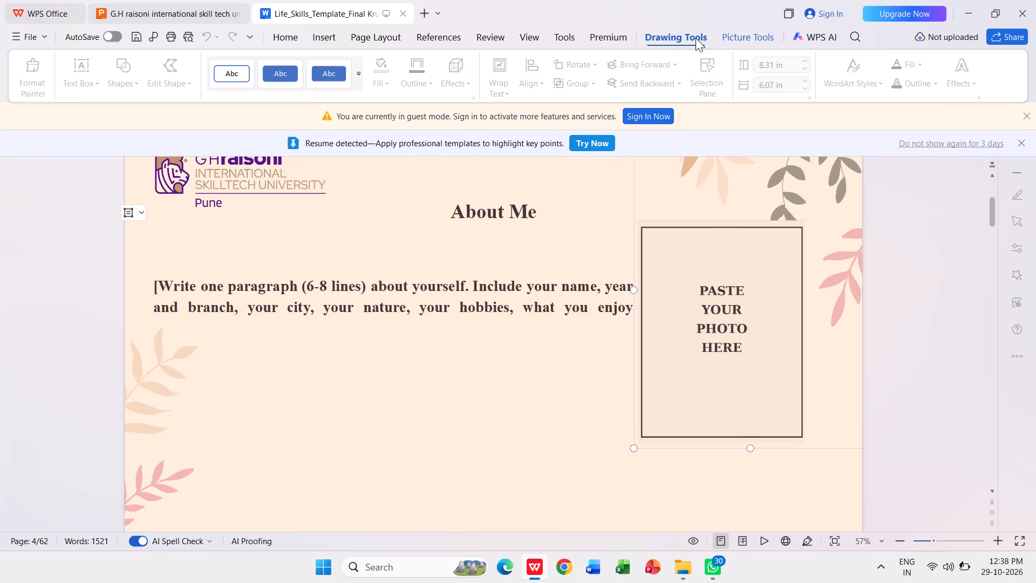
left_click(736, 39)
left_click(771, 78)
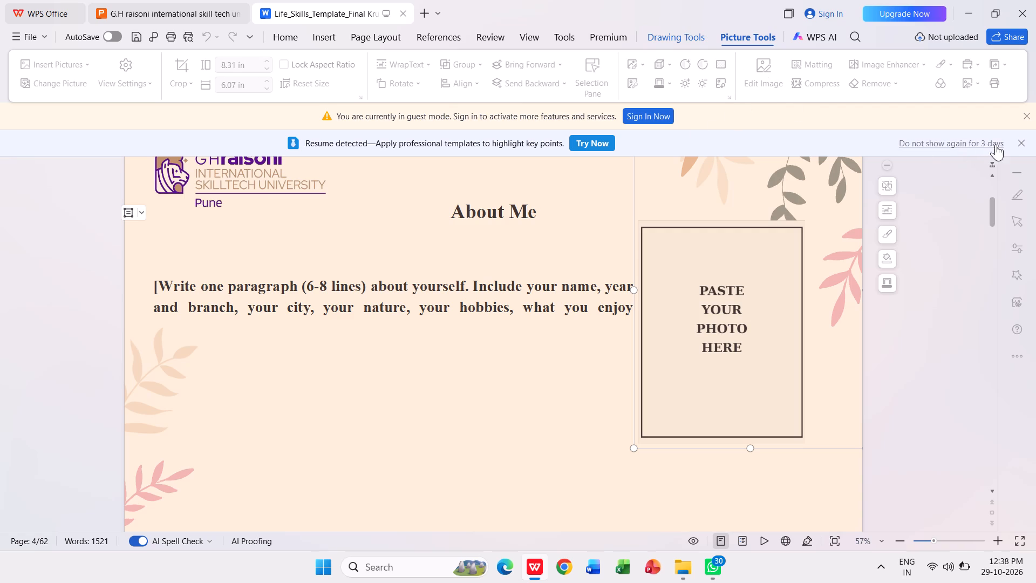
Dismiss the resume-template suggestion and the guest-mode notice above the document.
left_click(1021, 143)
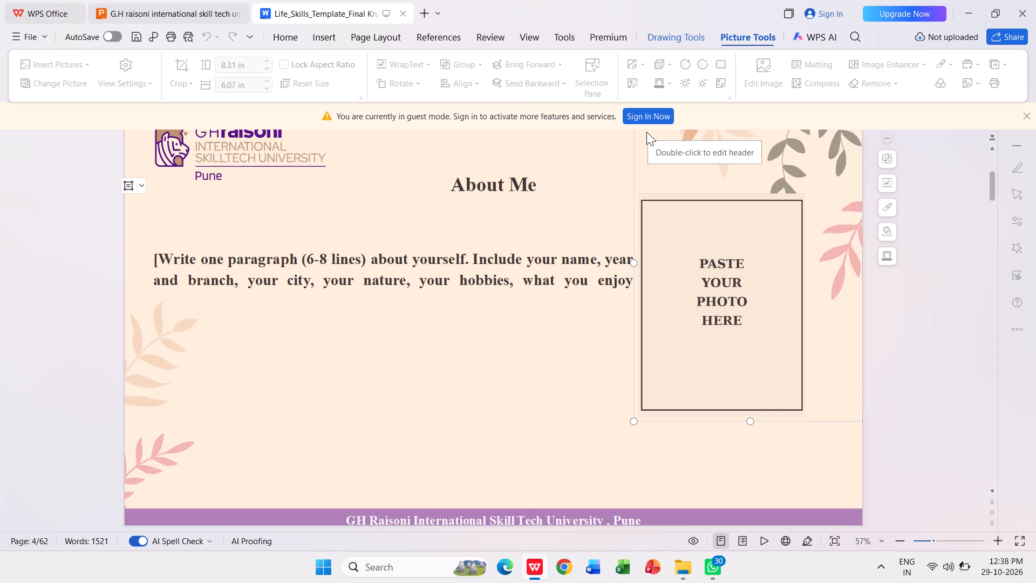
left_click(1032, 117)
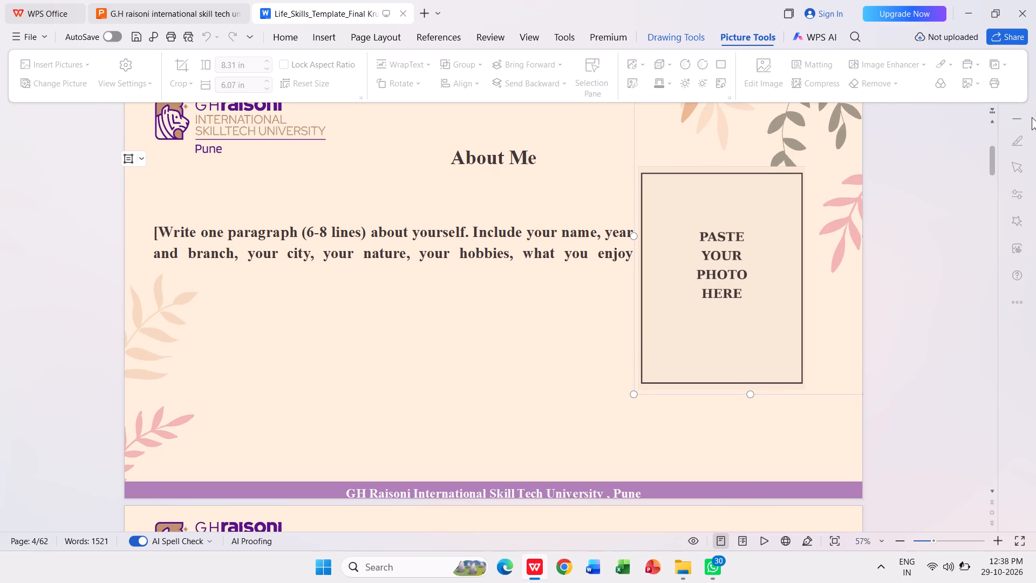
Replace the "PASTE YOUR PHOTO HERE" picture on the About Me page with "Polished Corporate Headshot on Grey.png" from Downloads.
left_click(671, 227)
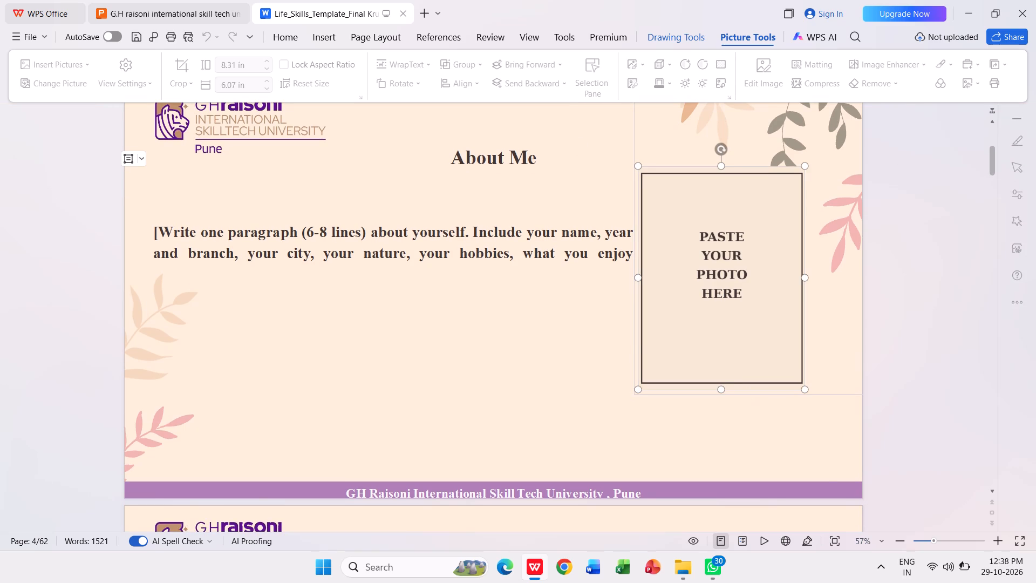
right_click(671, 227)
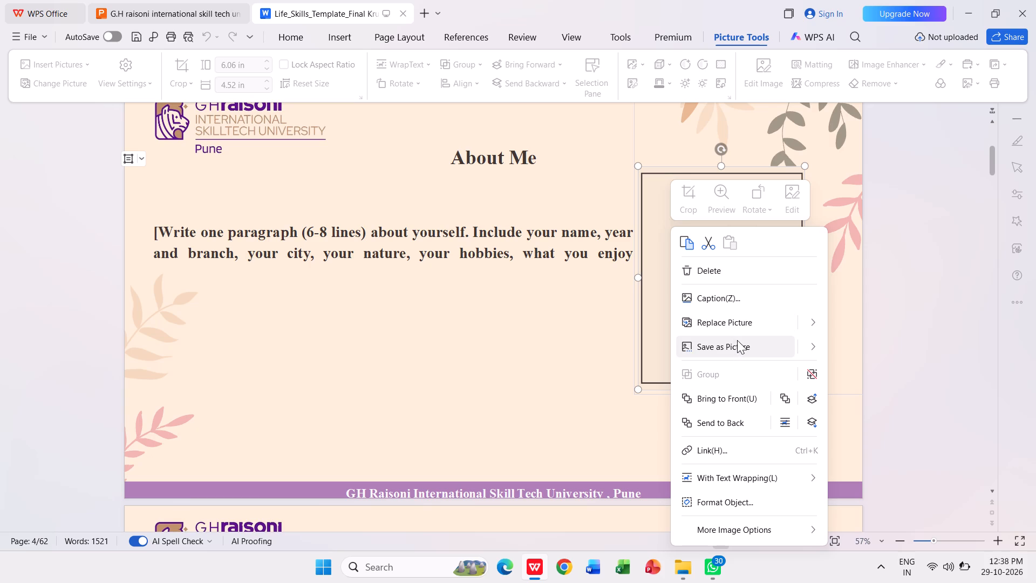
left_click(803, 320)
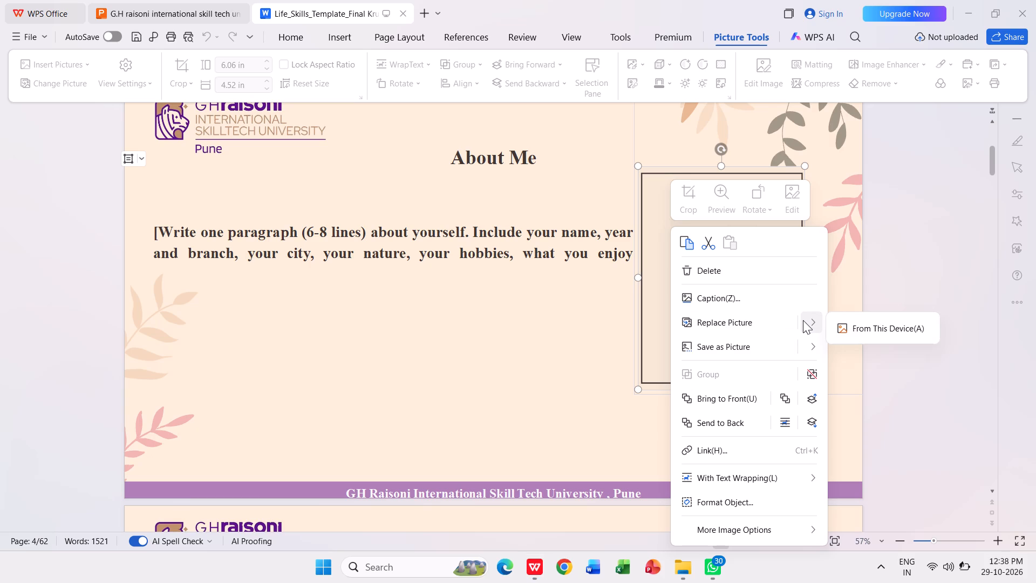
left_click(807, 322)
left_click(762, 327)
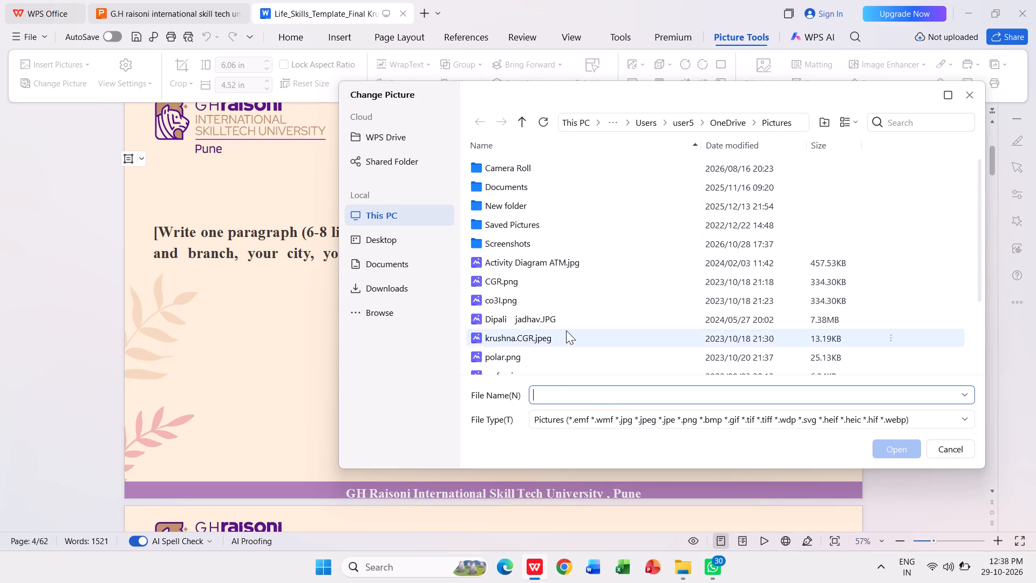
left_click(408, 285)
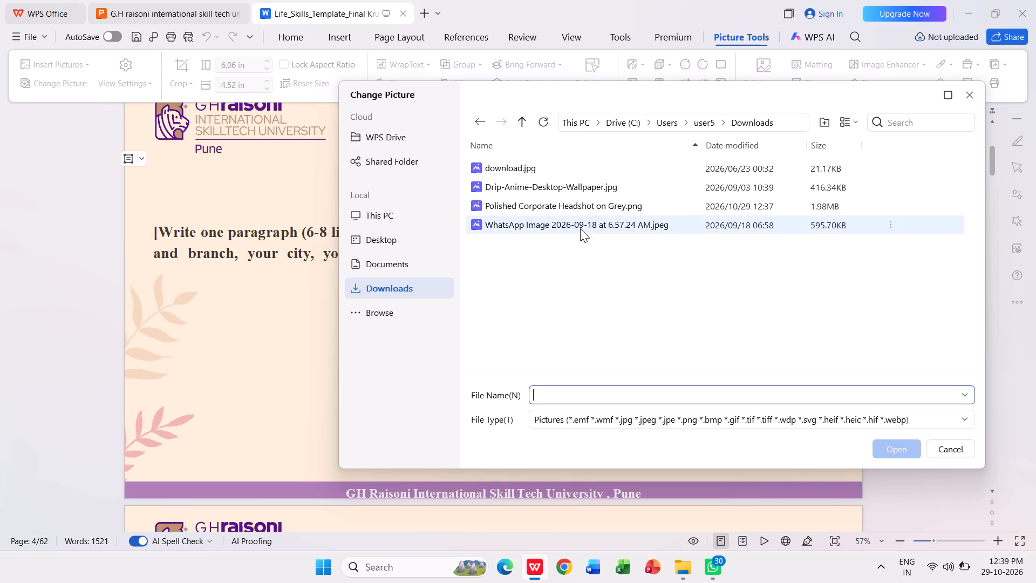
left_click(593, 202)
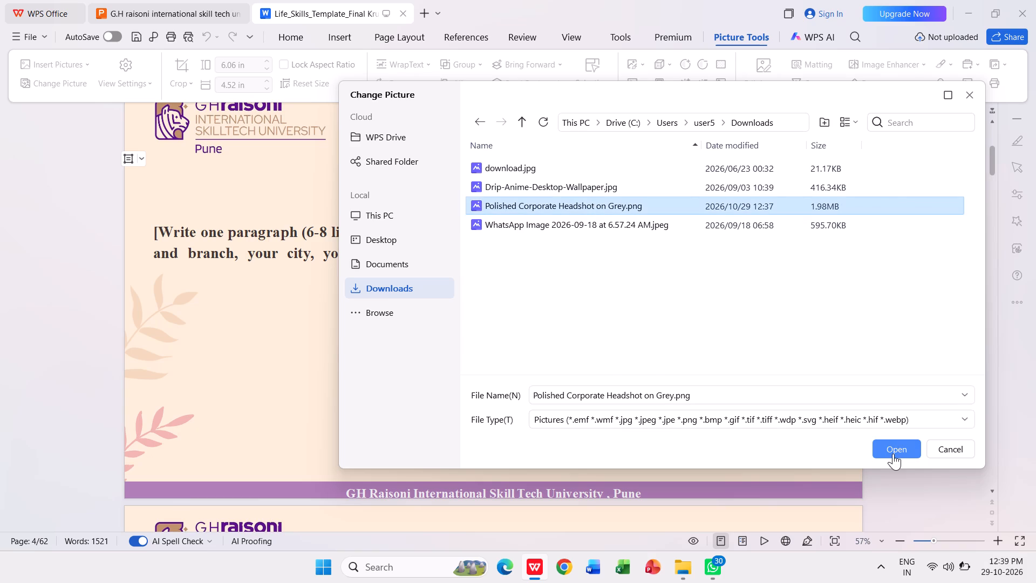
left_click(893, 453)
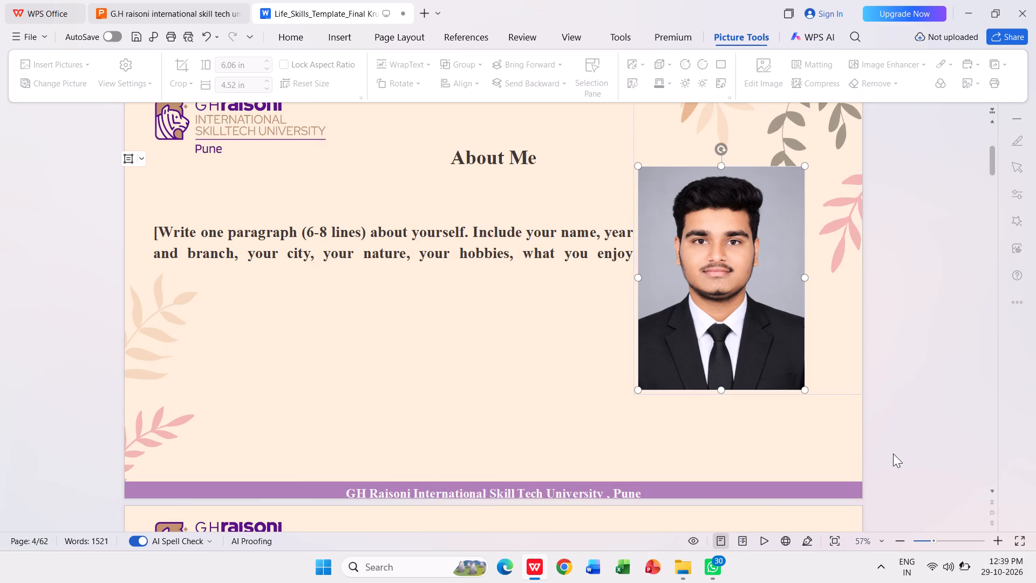
Shrink the frame holding the headshot to about 7.17 in high and shift it slightly toward the page's right edge.
left_click(557, 405)
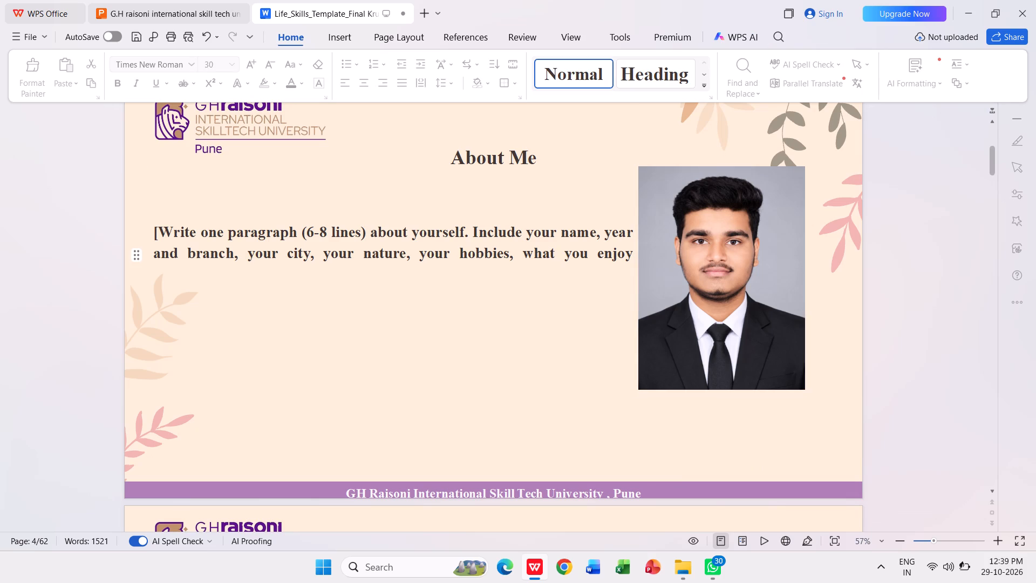
left_click(673, 342)
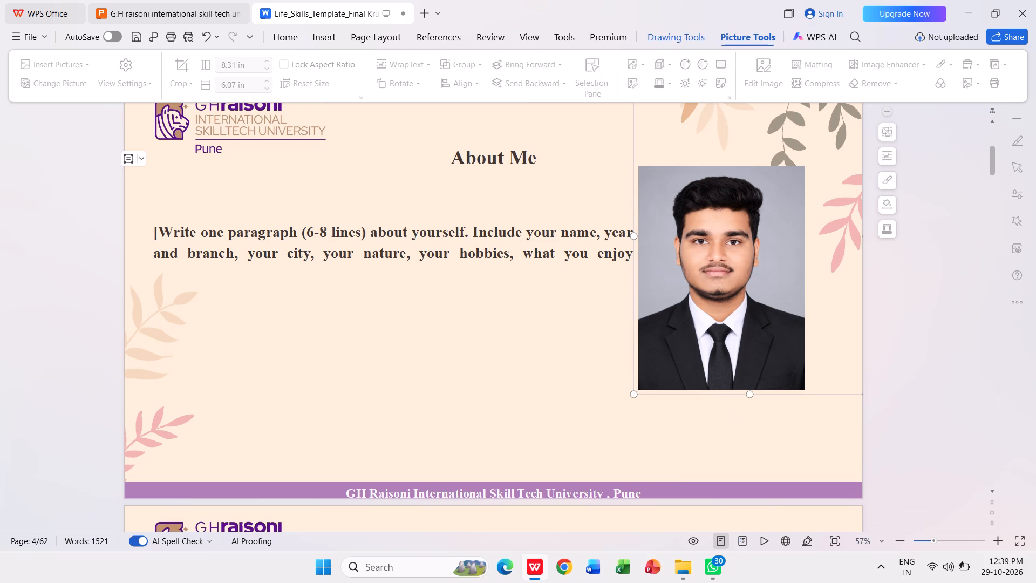
left_click(575, 405)
left_click(722, 368)
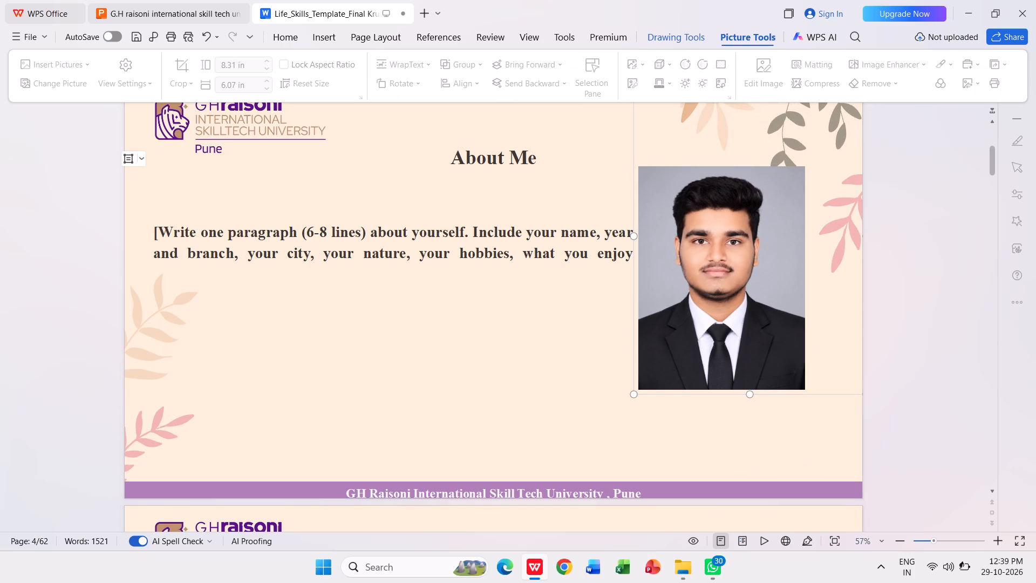
left_click_drag(753, 396, 753, 354)
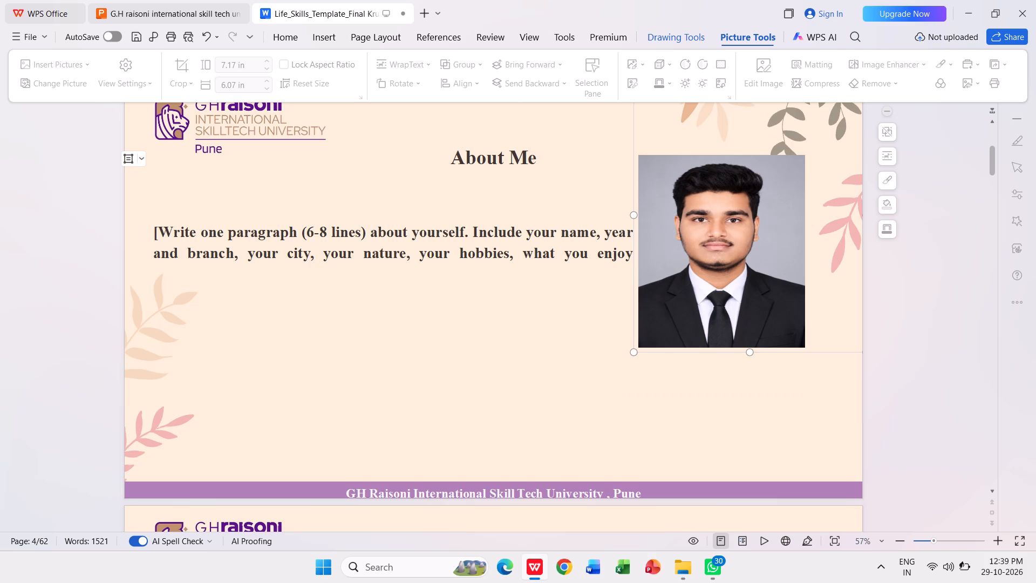
left_click_drag(738, 315, 760, 321)
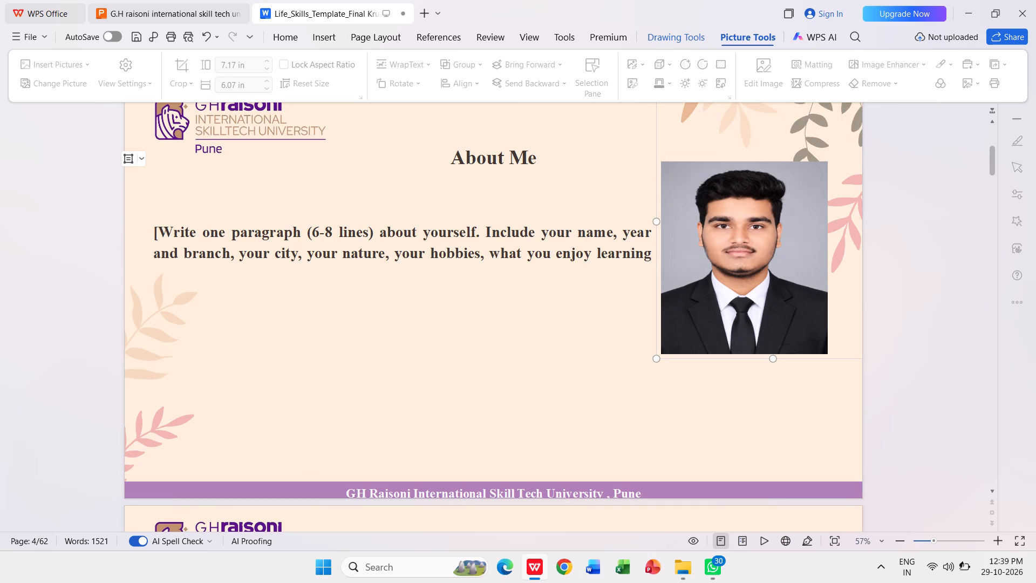
left_click(608, 329)
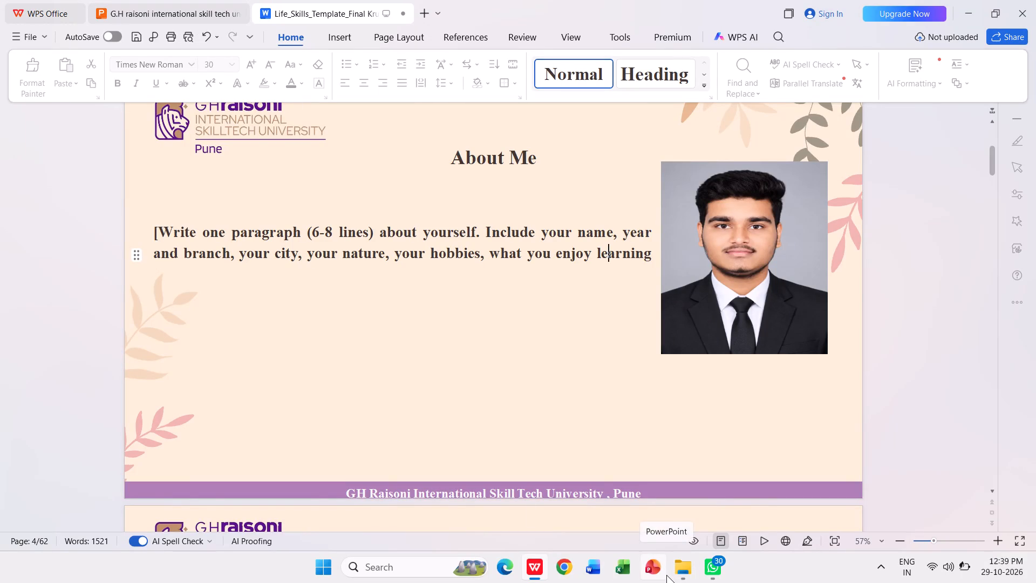
Look at the "Know Yourself" slide in the G.H Raisoni presentation and return to the Life Skills document.
left_click(187, 6)
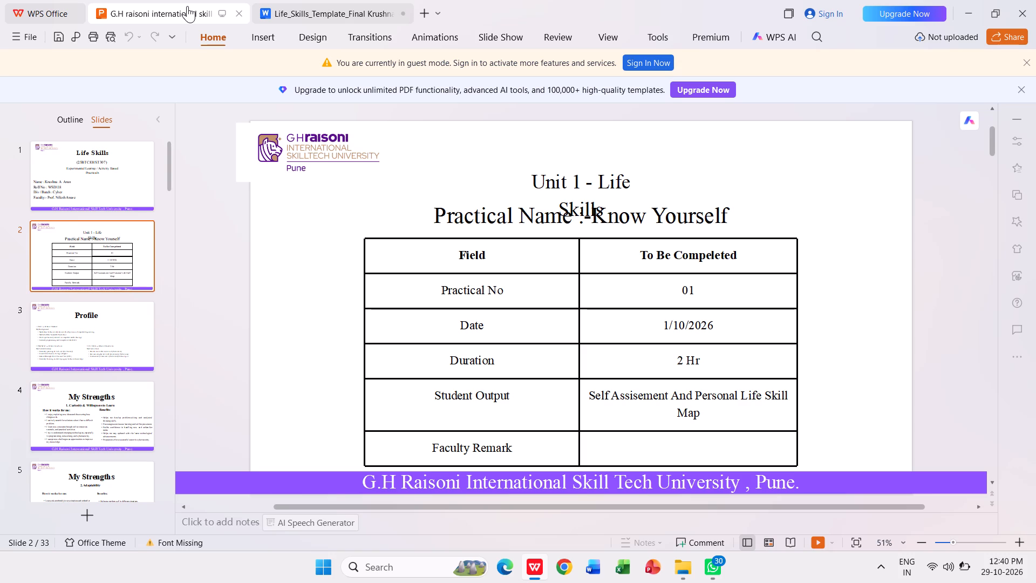
left_click(338, 18)
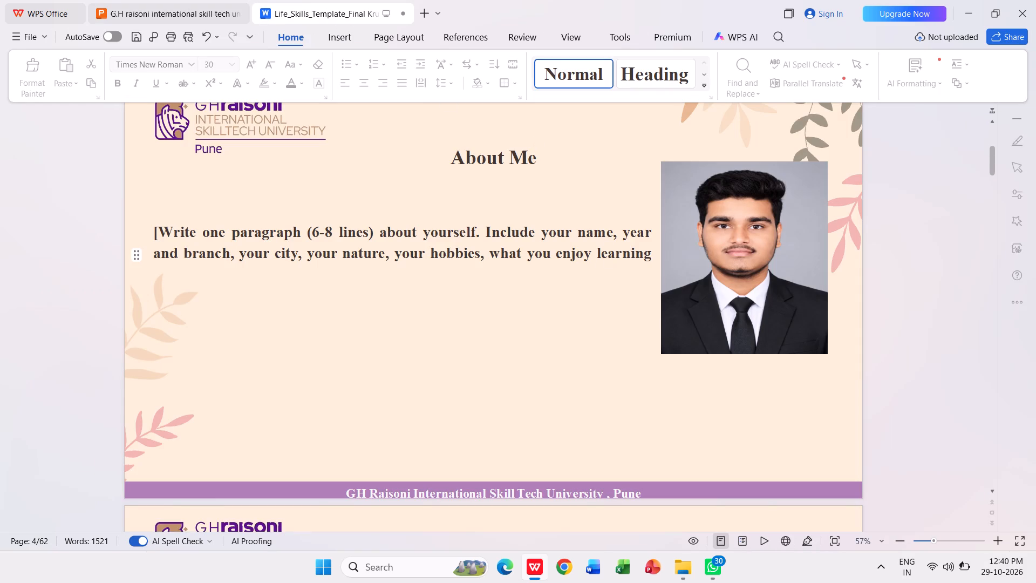
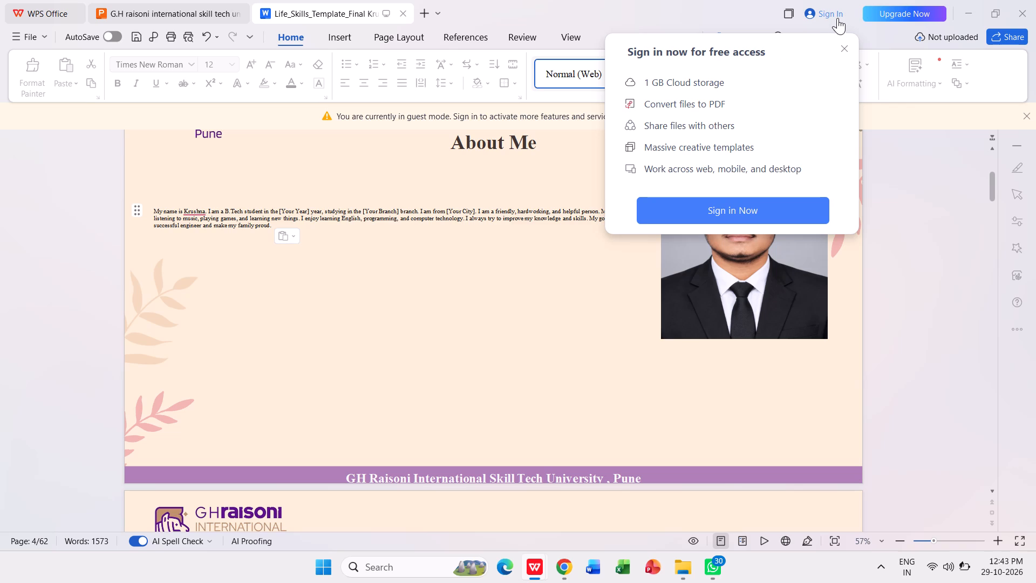
left_click(759, 208)
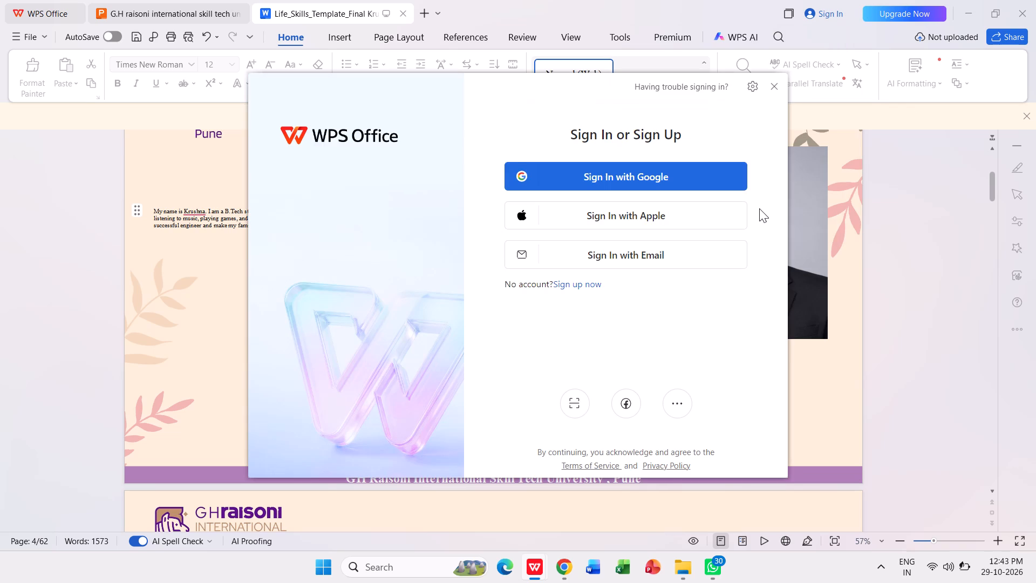
left_click(665, 262)
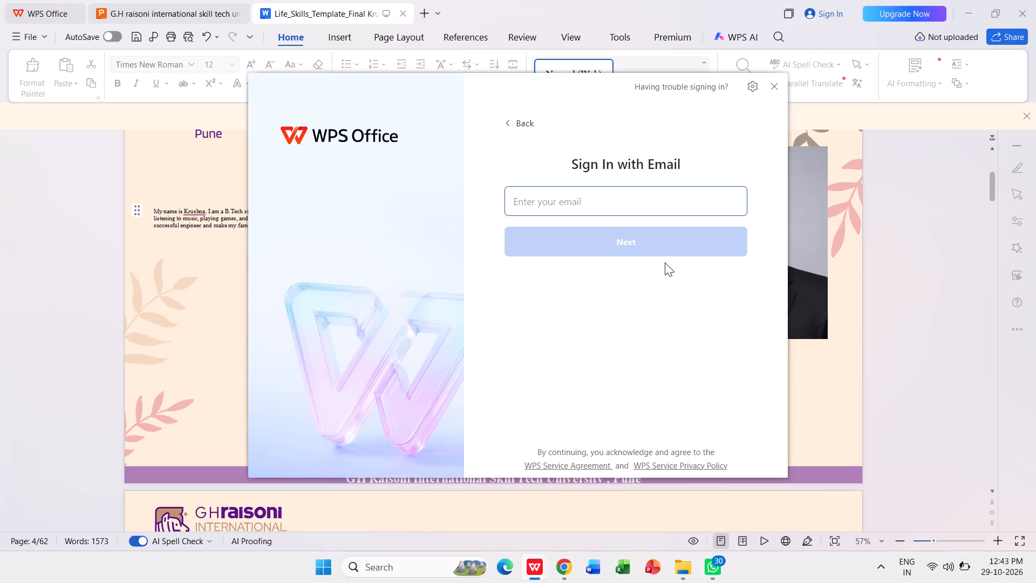
left_click(599, 206)
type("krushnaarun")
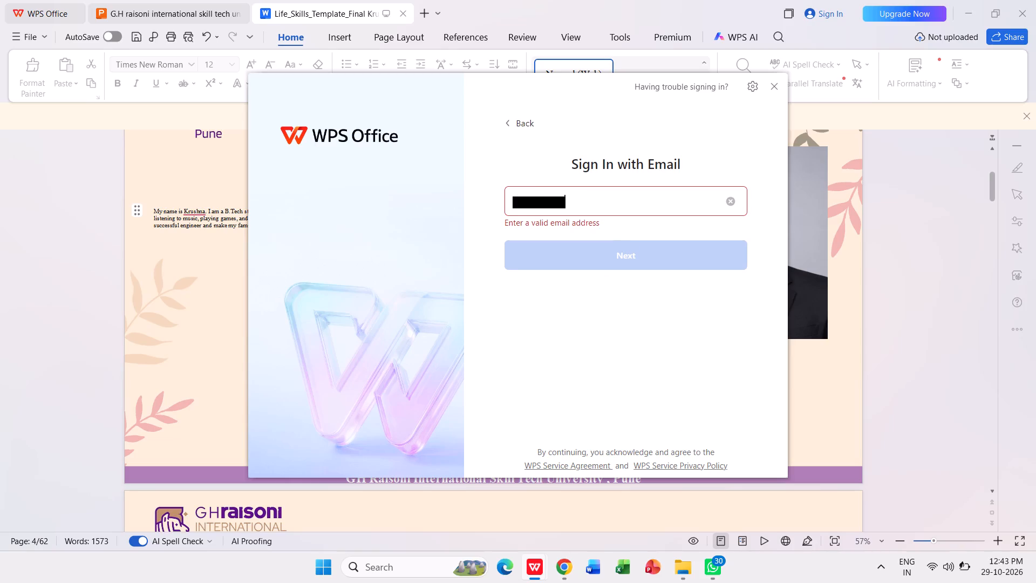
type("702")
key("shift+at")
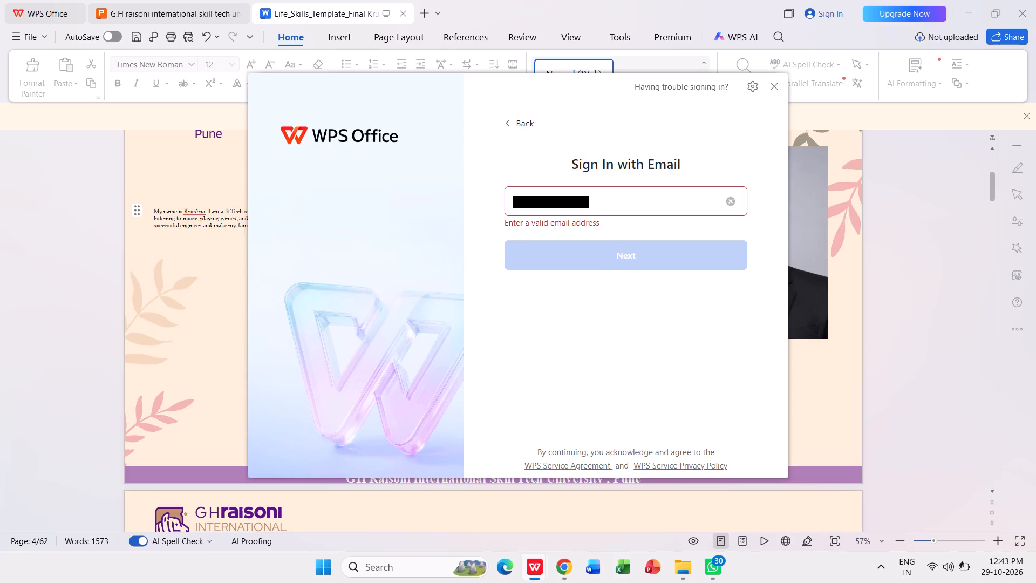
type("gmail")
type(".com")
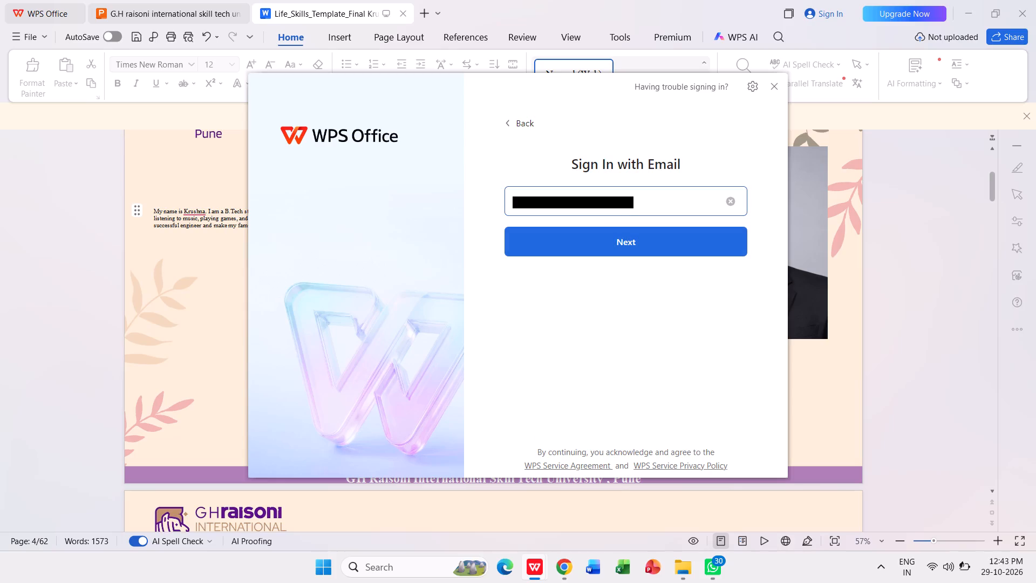
left_click(633, 246)
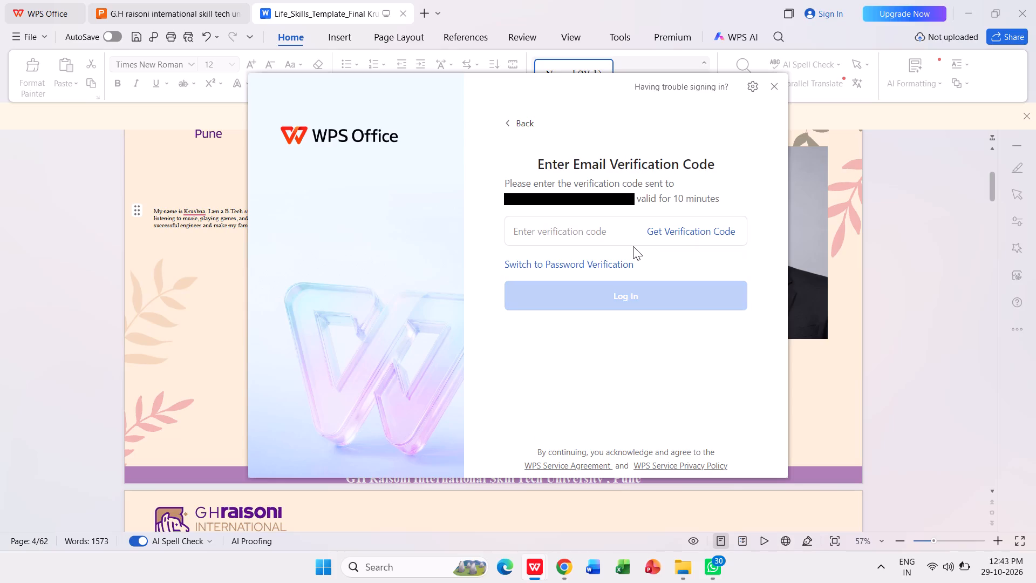
Begin entering the email verification code for the account sign-in.
left_click(564, 236)
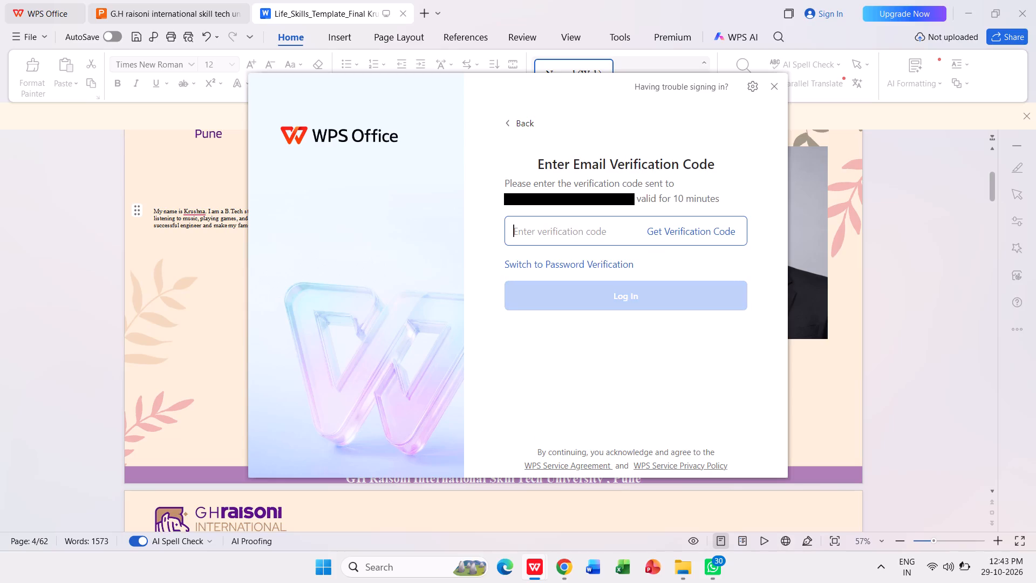
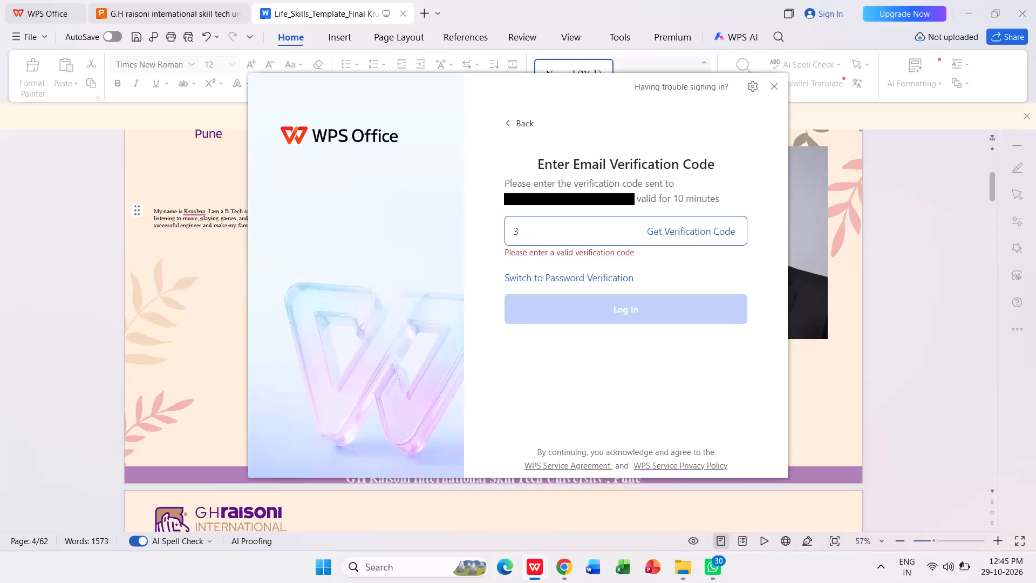
Clear the email verification code entry and dismiss the account sign-in dialog without logging in.
key("BackSpace")
key("BackSpace")
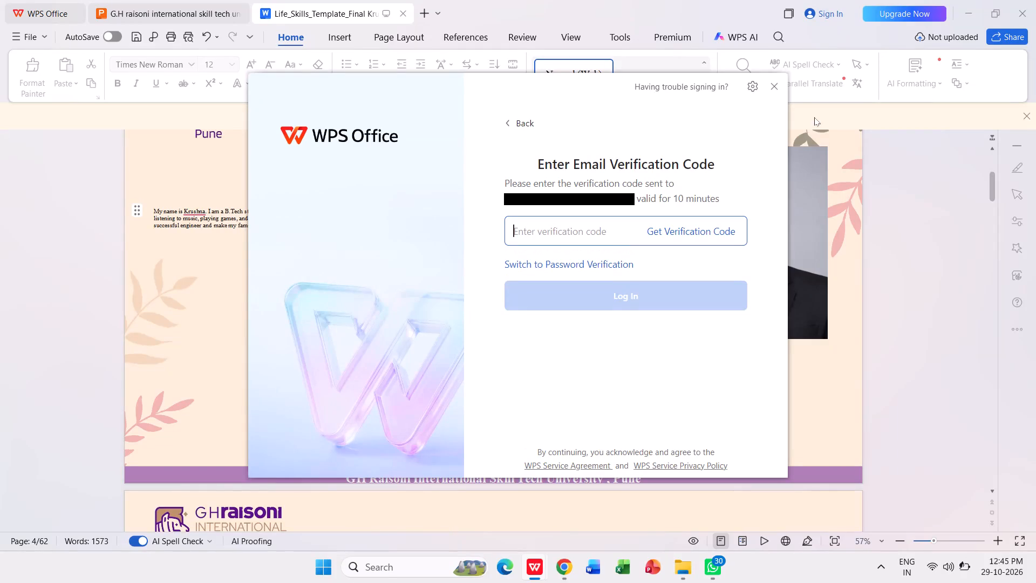
left_click(765, 87)
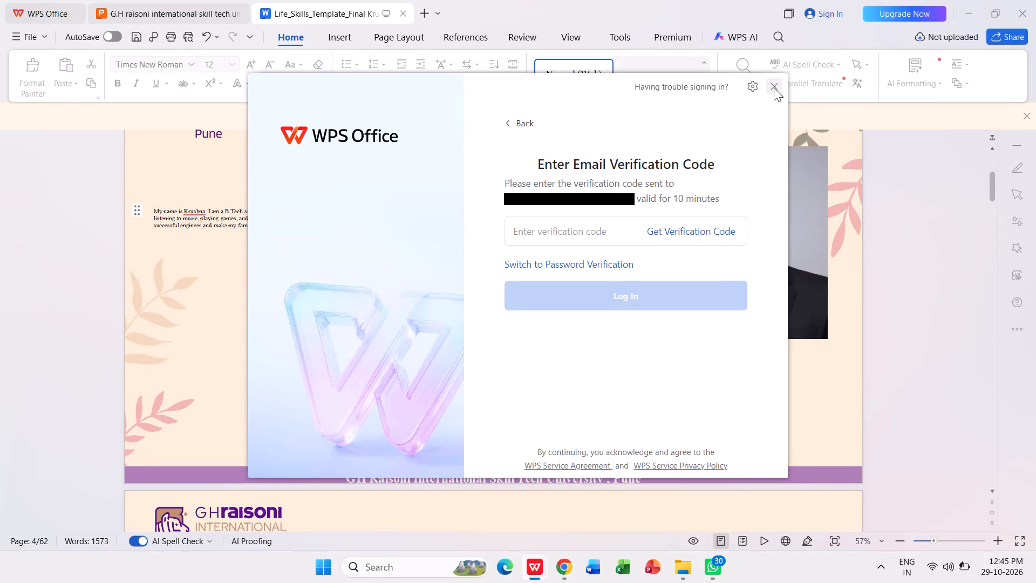
left_click(772, 87)
scroll(464, 324, "right", 1)
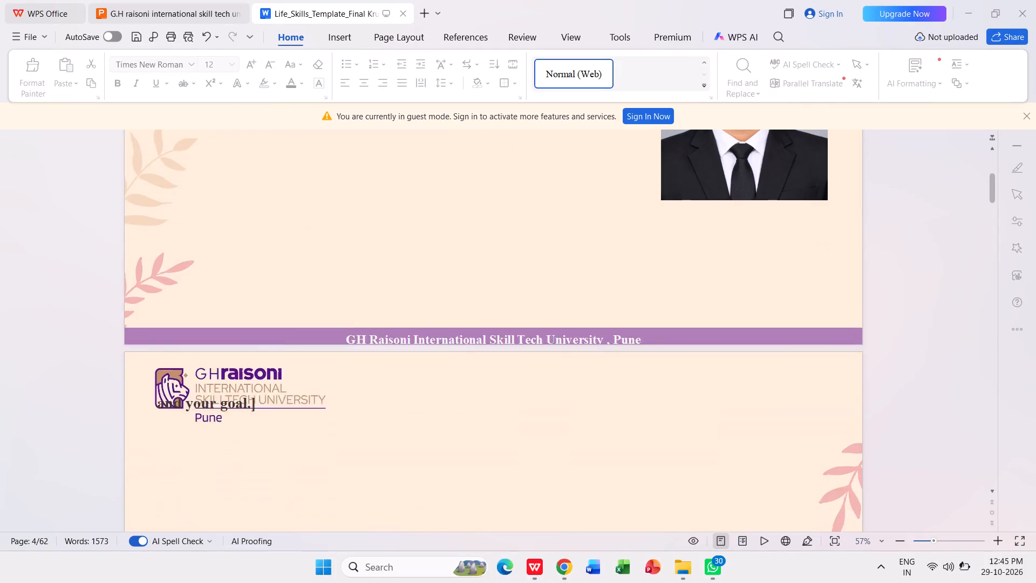
scroll(464, 324, "right", 2)
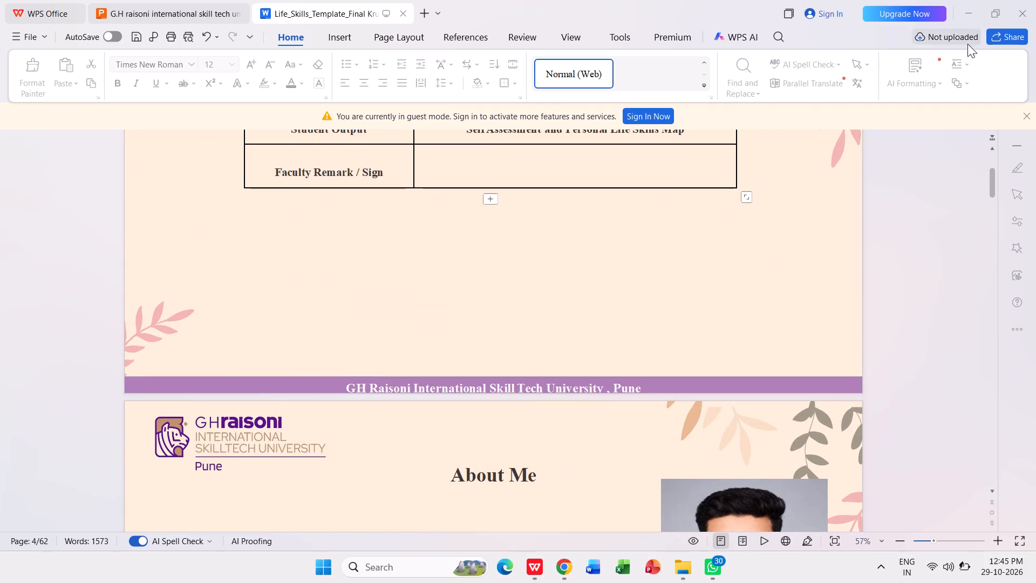
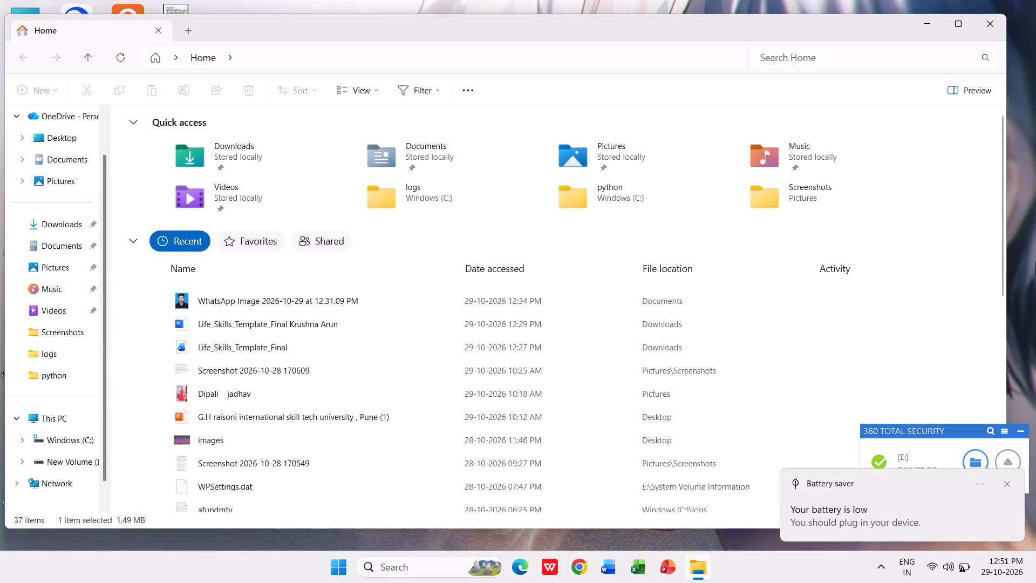
Dismiss the low-battery notification and close the File Explorer Home window.
left_click(1017, 485)
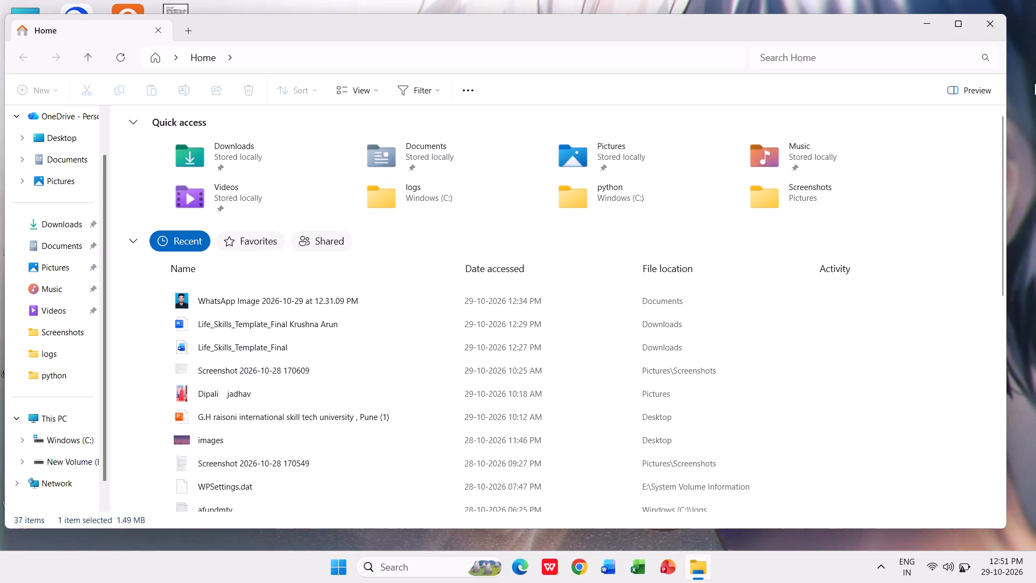
left_click(980, 28)
Refresh the desktop.
right_click(556, 259)
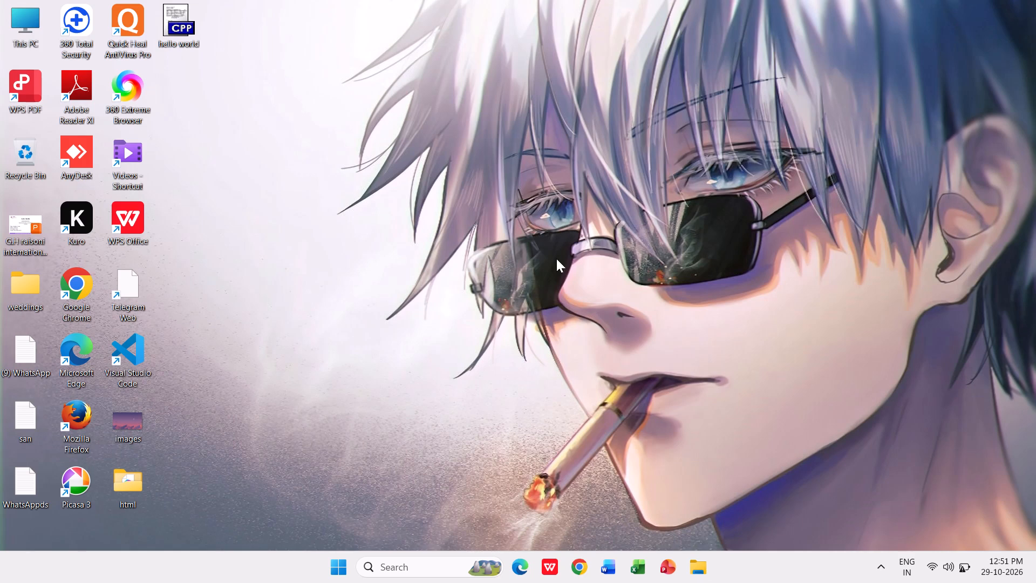
left_click(625, 317)
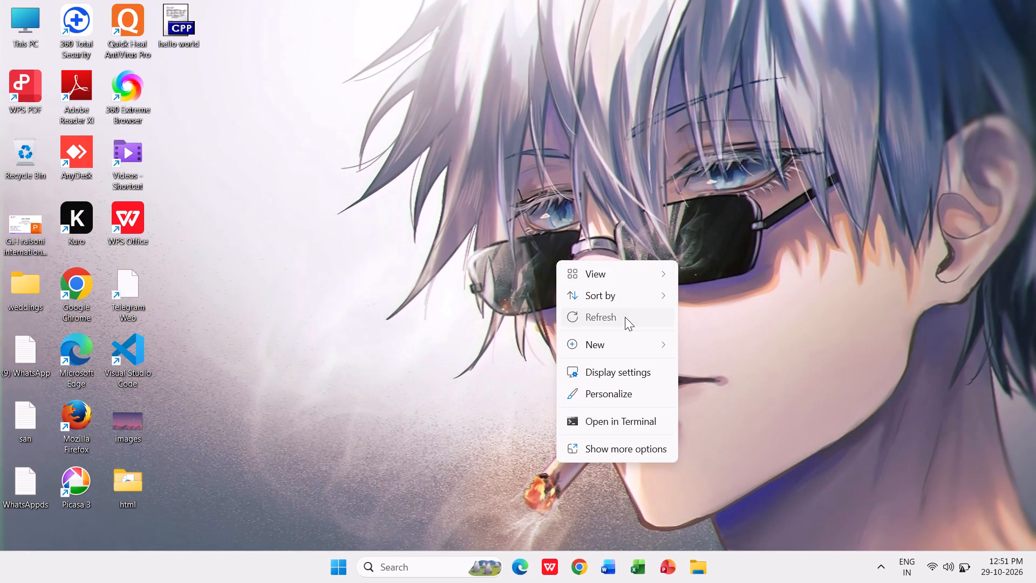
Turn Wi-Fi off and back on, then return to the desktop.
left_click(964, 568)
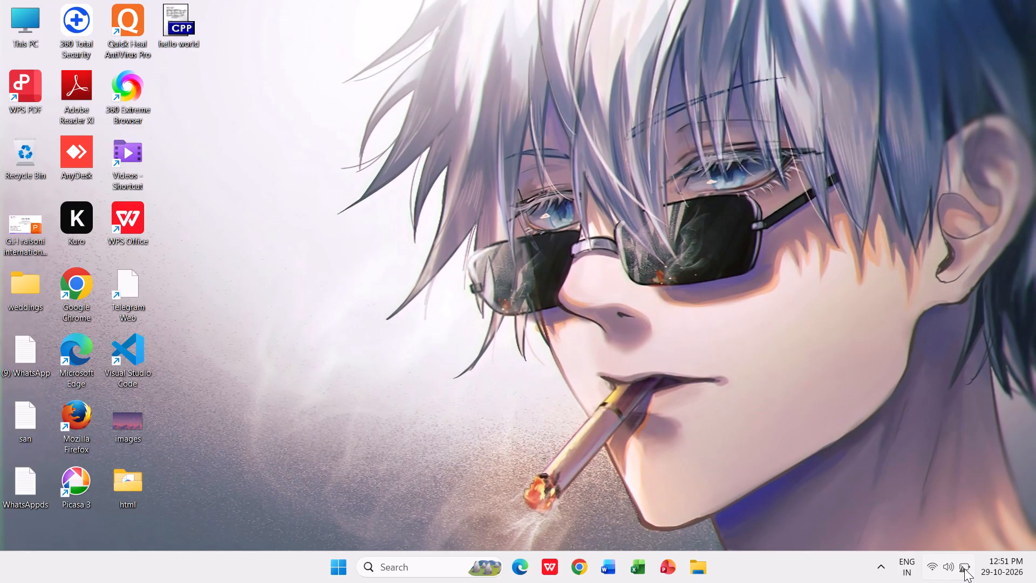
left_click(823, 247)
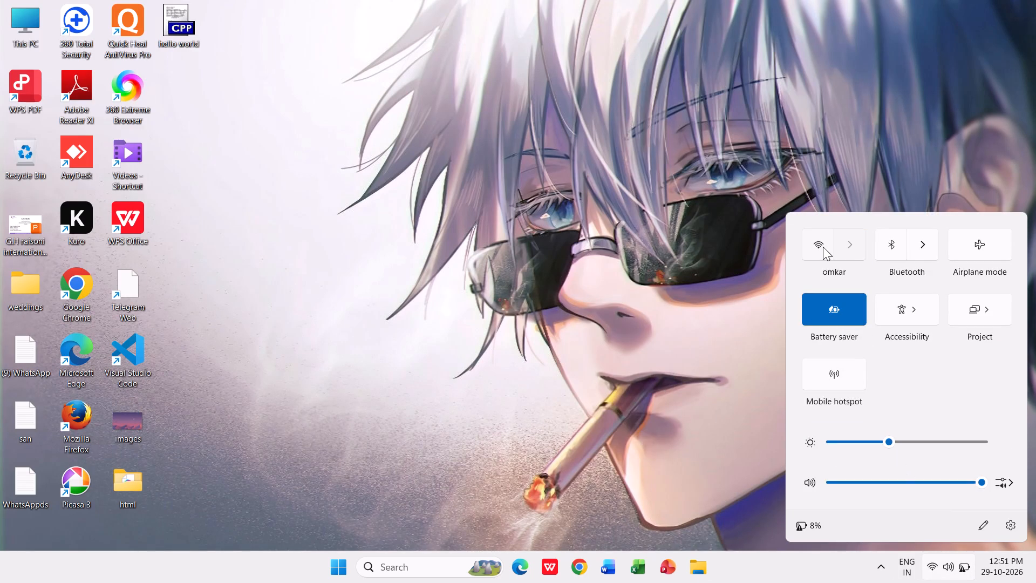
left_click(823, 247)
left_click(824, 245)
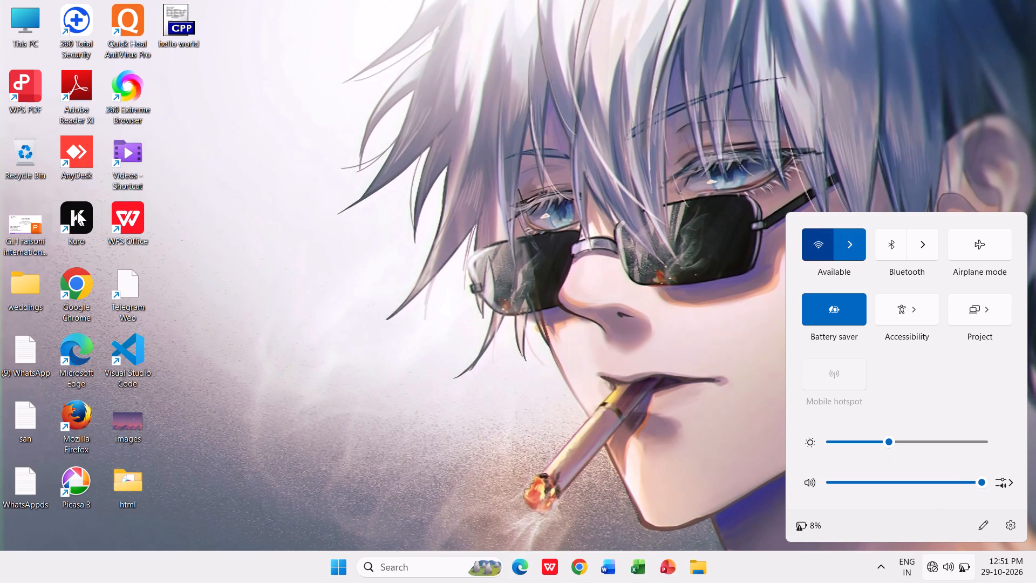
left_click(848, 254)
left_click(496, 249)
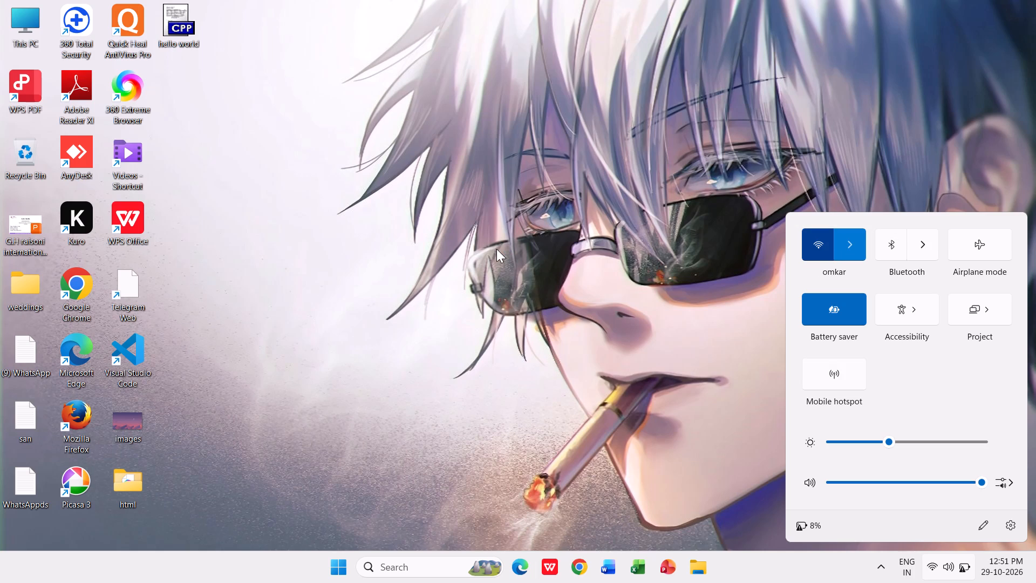
Launch the Kuro app from its desktop shortcut.
double_click(74, 213)
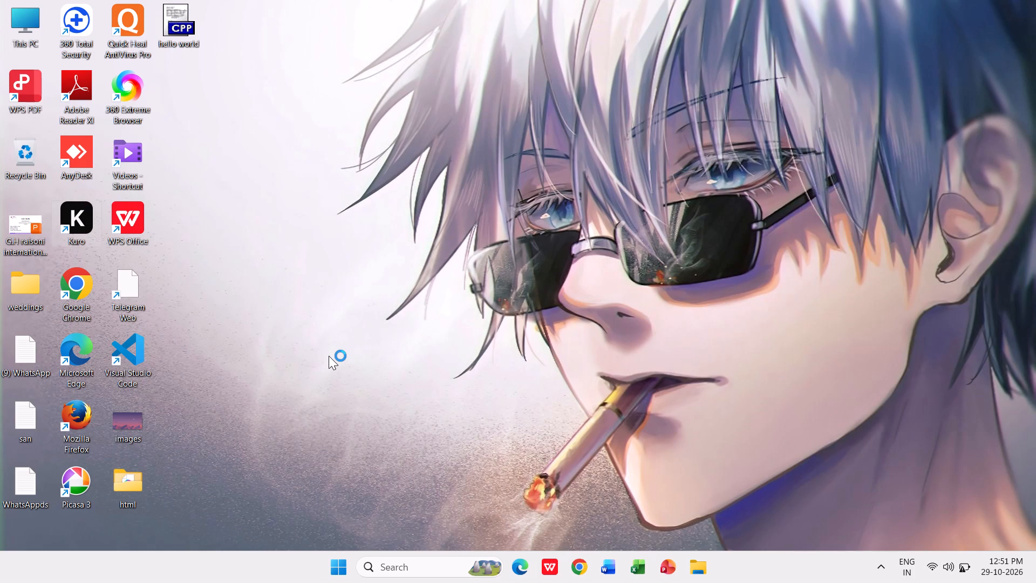
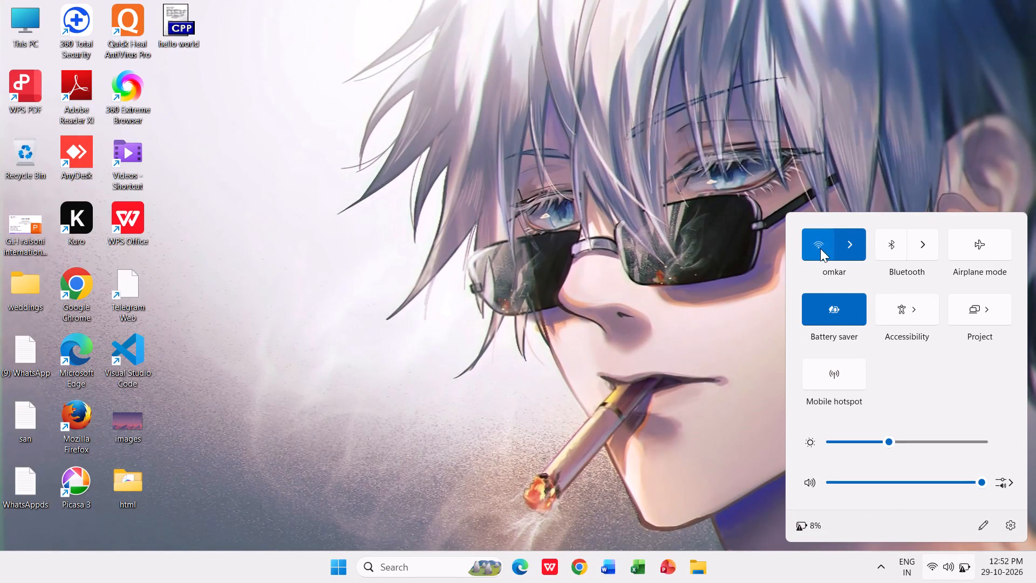
Turn off Wi-Fi and toggle battery saver in the quick settings, then return to the desktop.
left_click(820, 248)
left_click(842, 307)
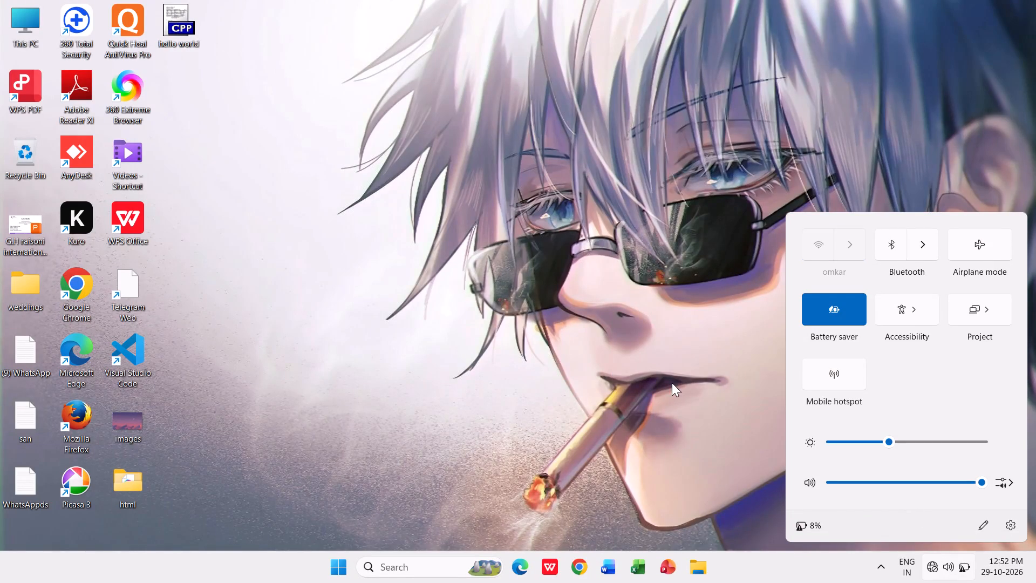
left_click(581, 415)
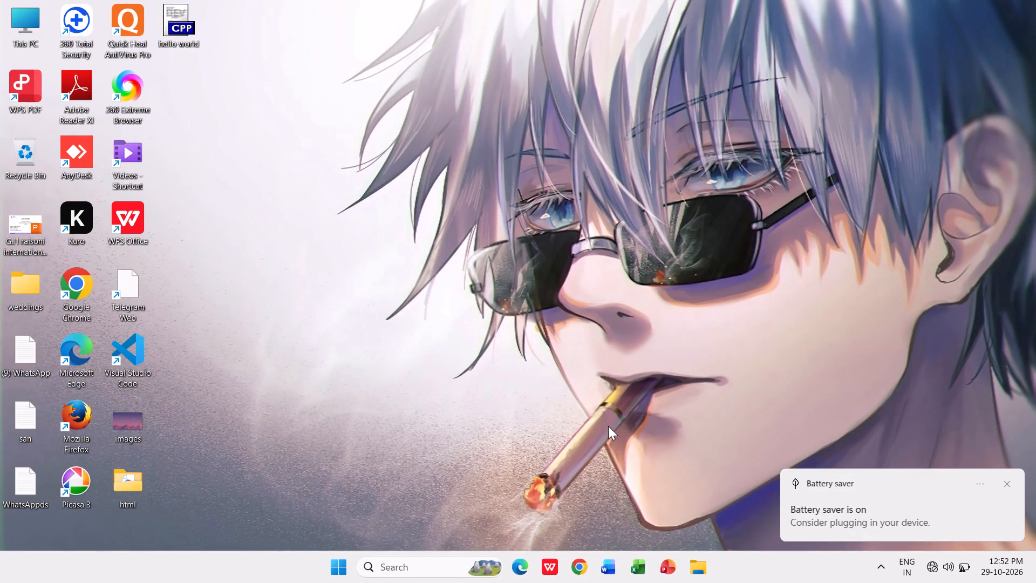
Shut down the laptop from the desktop.
left_click(555, 388)
key("super+x")
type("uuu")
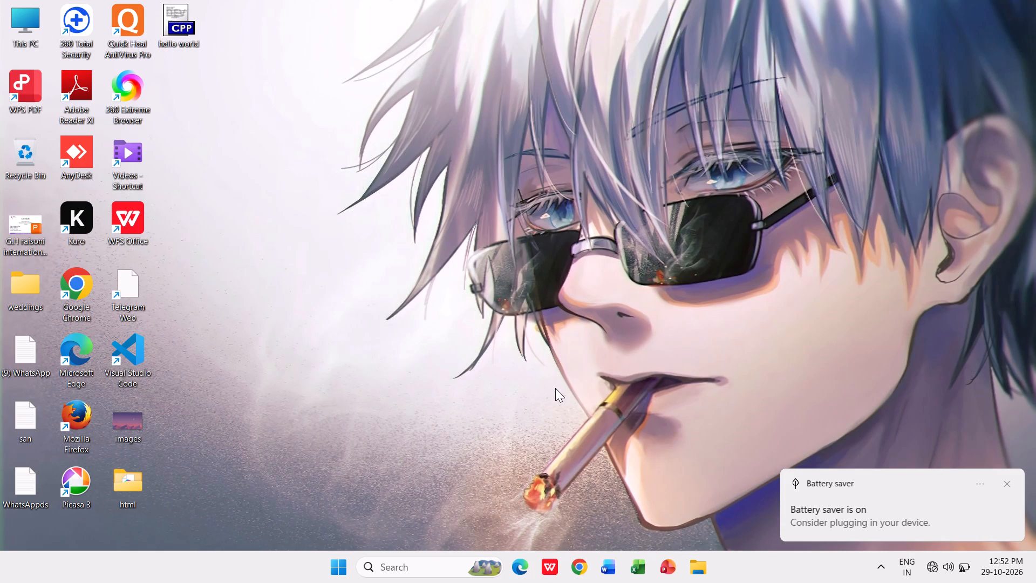